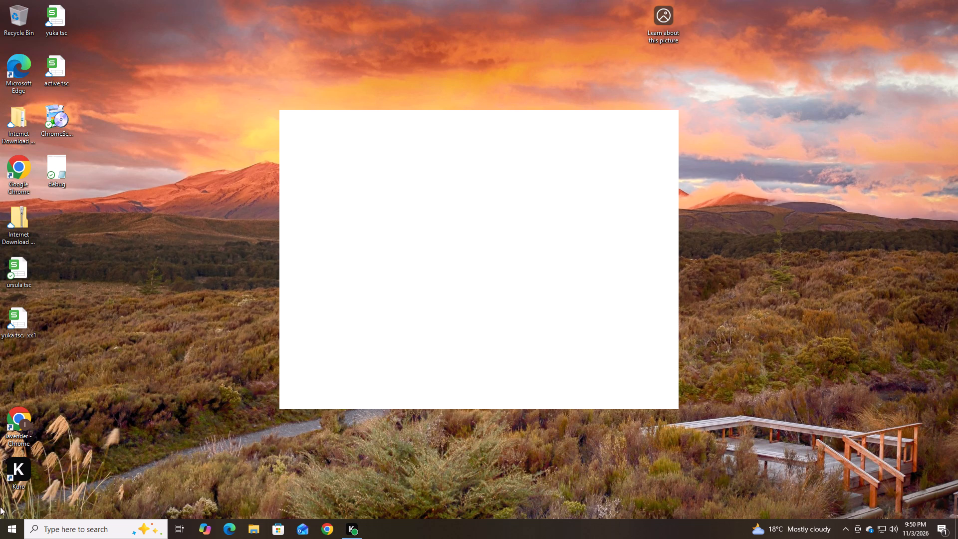
Open Google Chrome with the "lavender" profile and dismiss the offer to restore the previous pages.
left_click(324, 527)
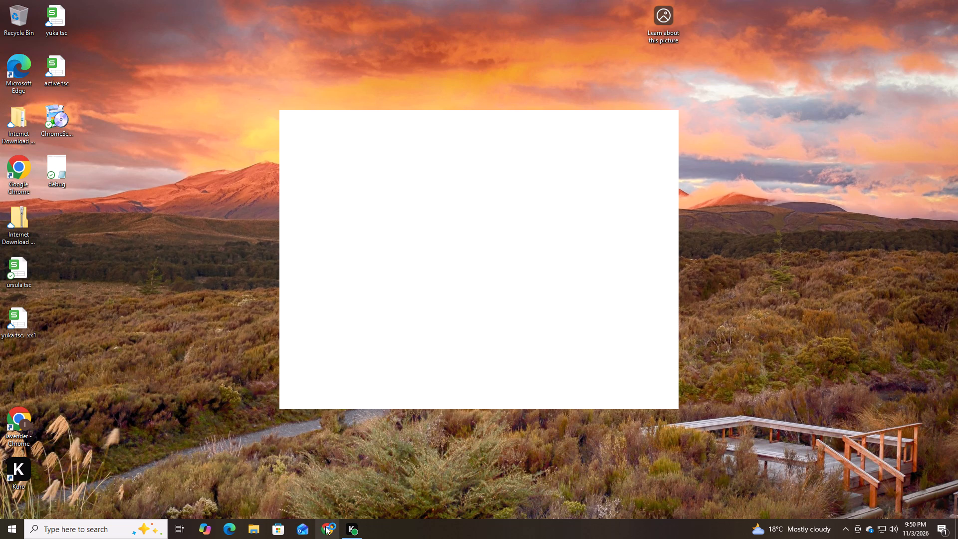
left_click(325, 526)
left_click(327, 526)
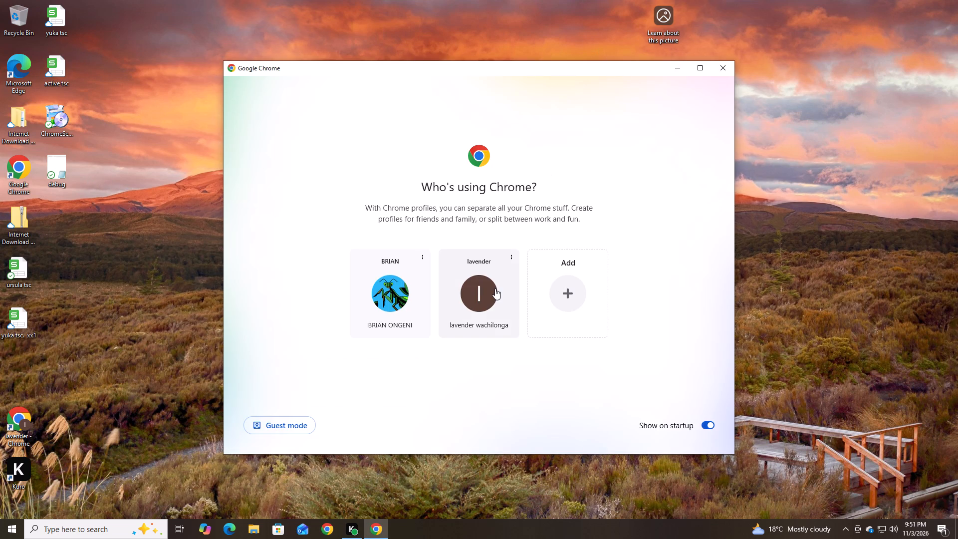
left_click(494, 298)
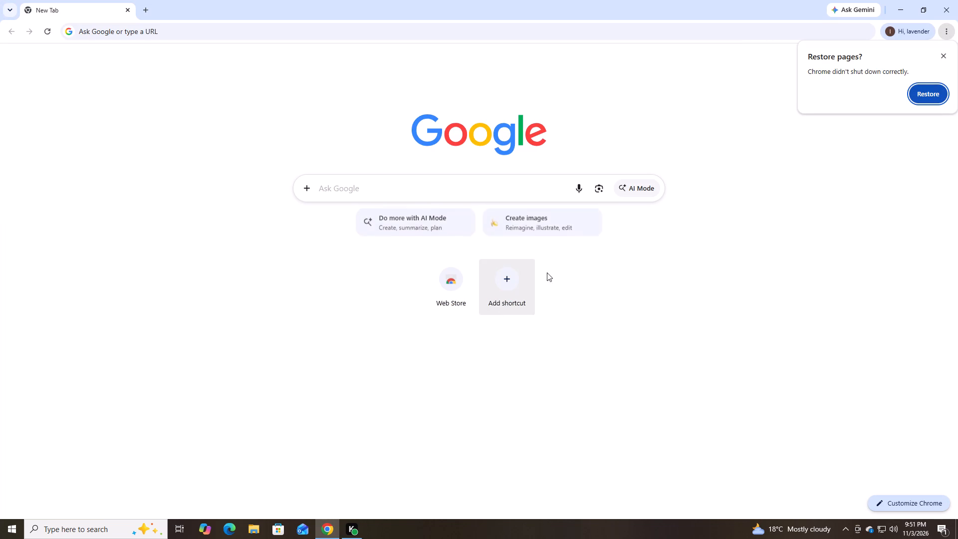
left_click(943, 57)
left_click(944, 34)
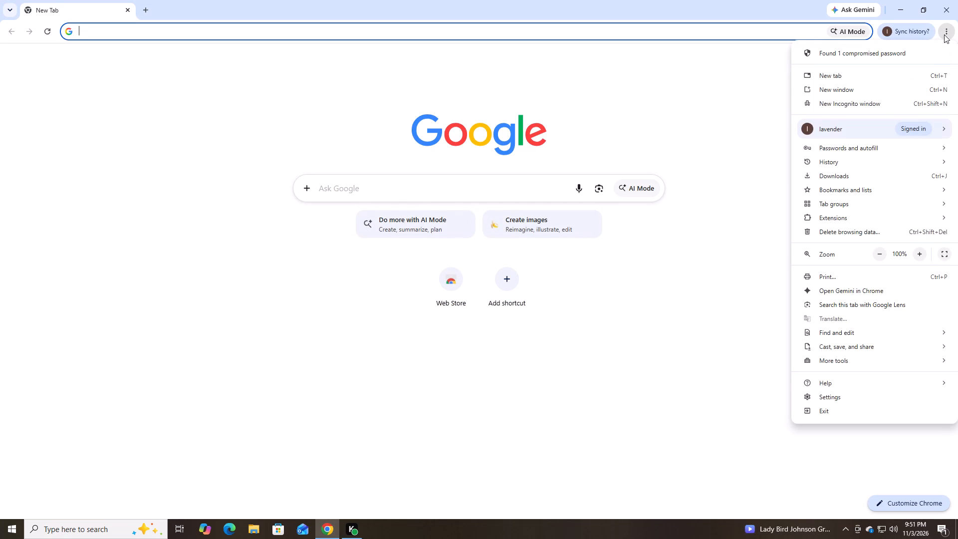
left_click(746, 173)
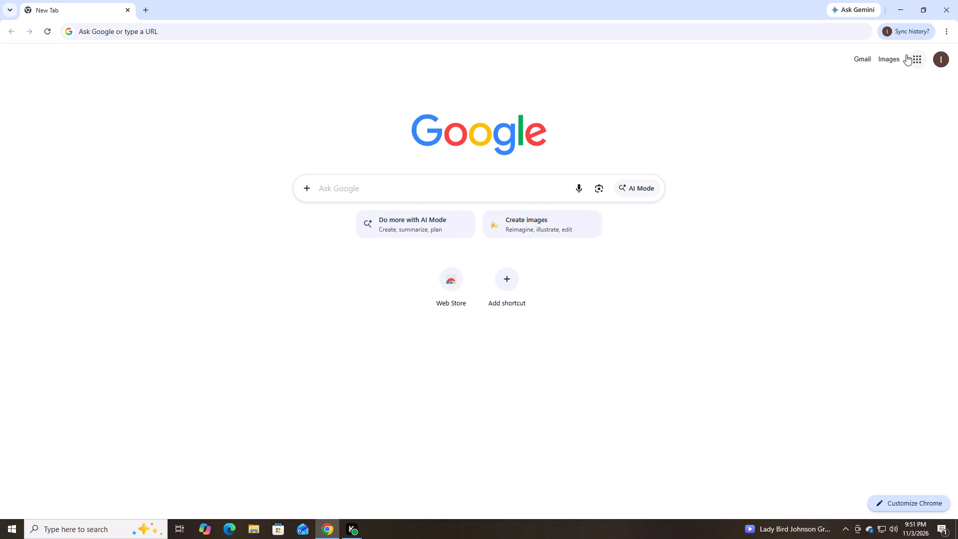
Go to Google Sheets from the Google apps and create a new blank spreadsheet.
left_click(914, 58)
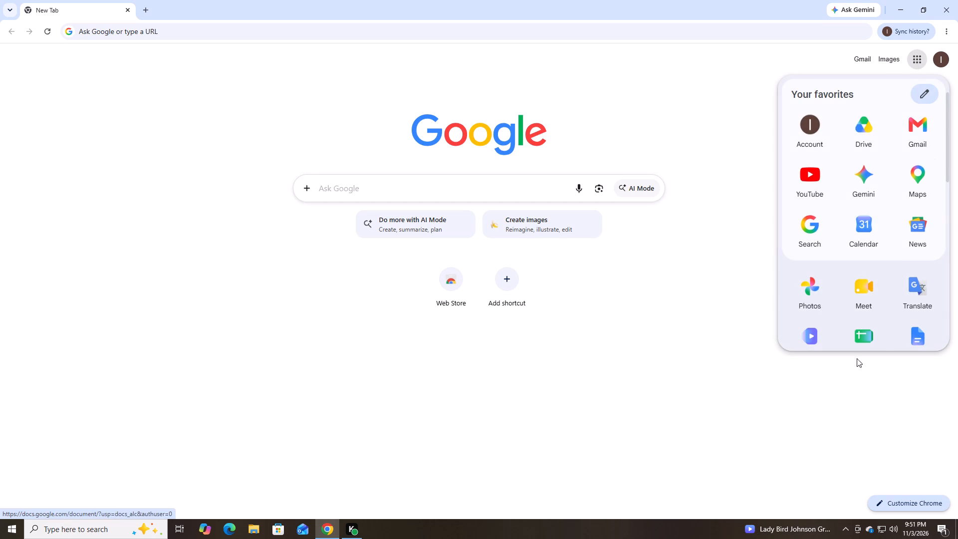
left_click(869, 335)
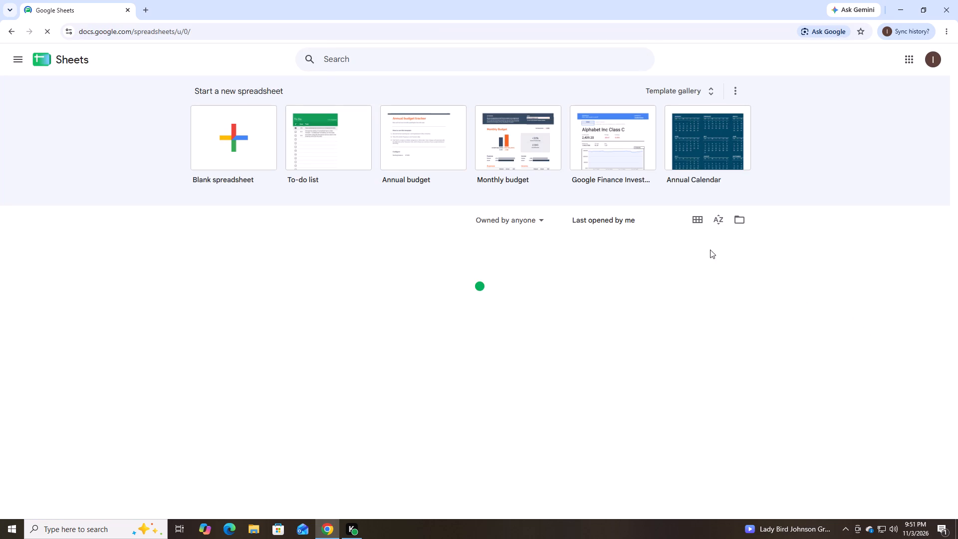
left_click(211, 143)
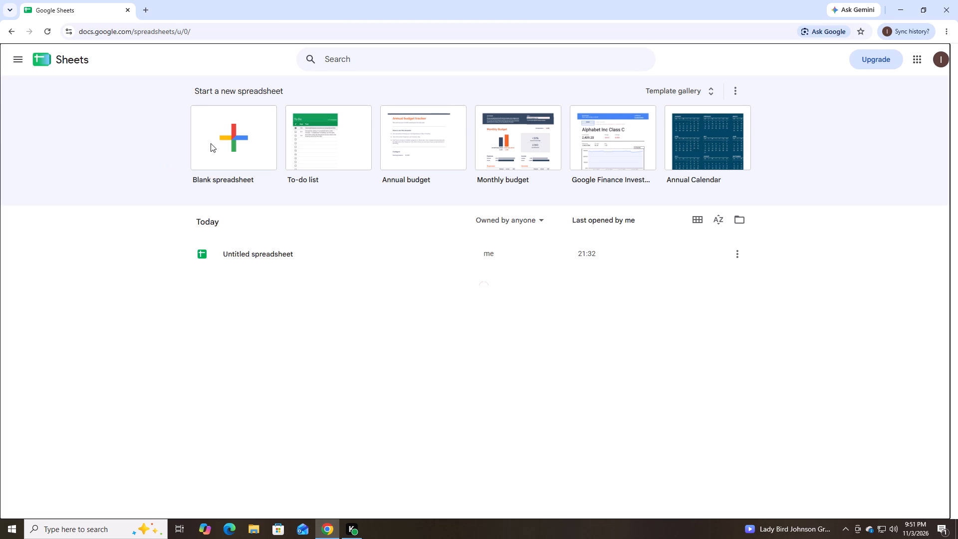
left_click(211, 143)
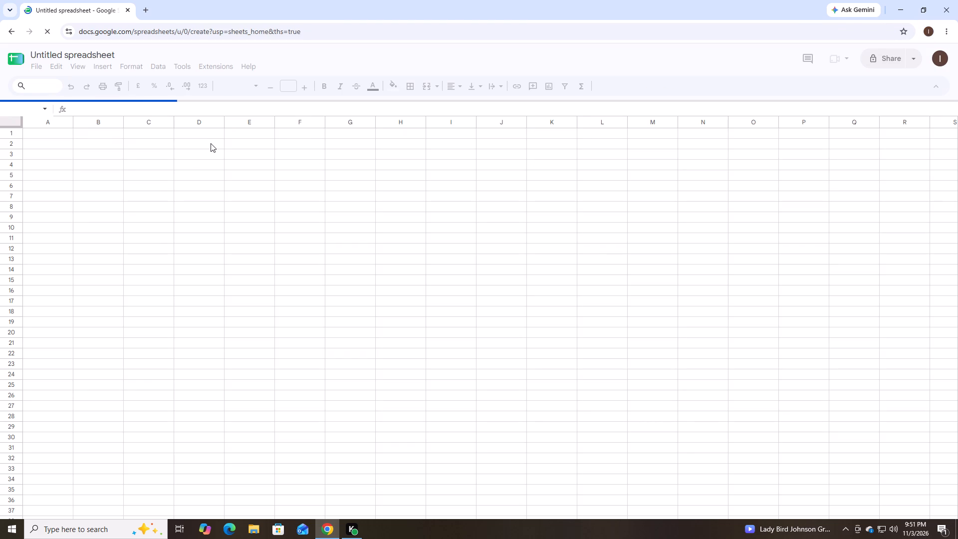
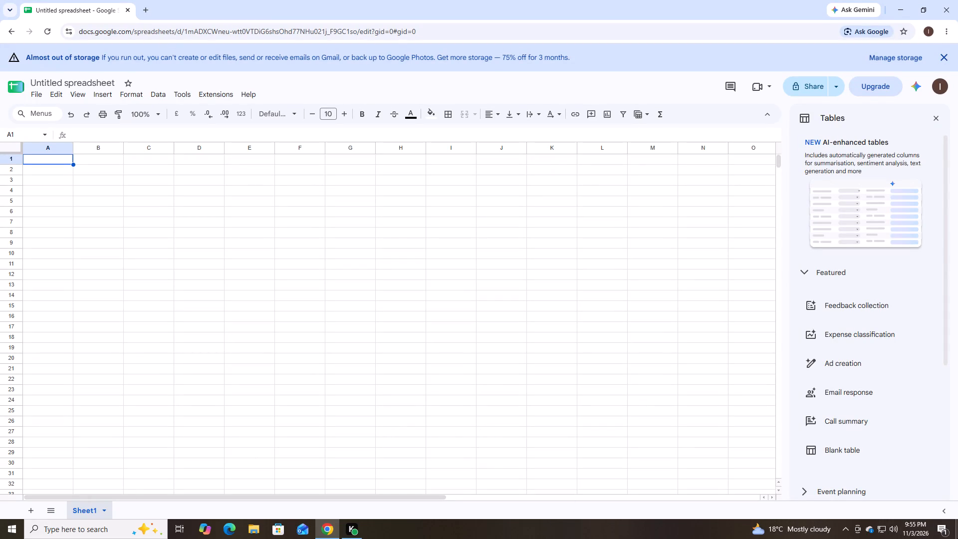
Enter the column header "Clients ID" in cell A1.
key("2")
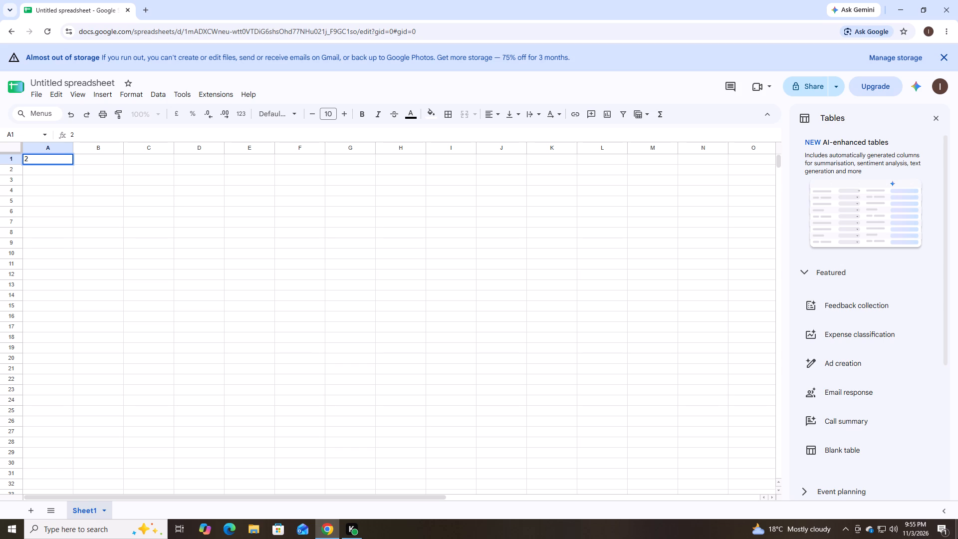
key("BackSpace")
key("c")
type("lie")
type("nt")
type("s")
key("space")
type("ID")
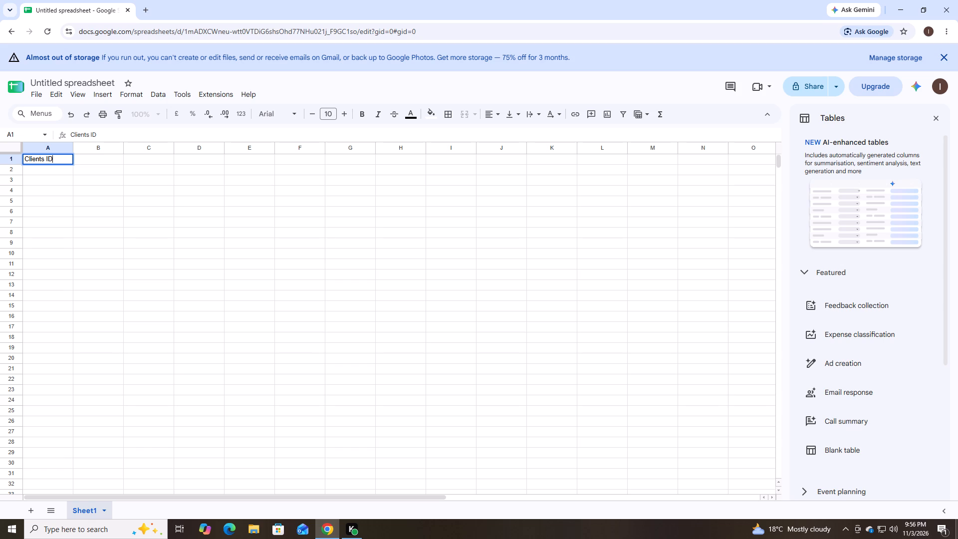
key("Right")
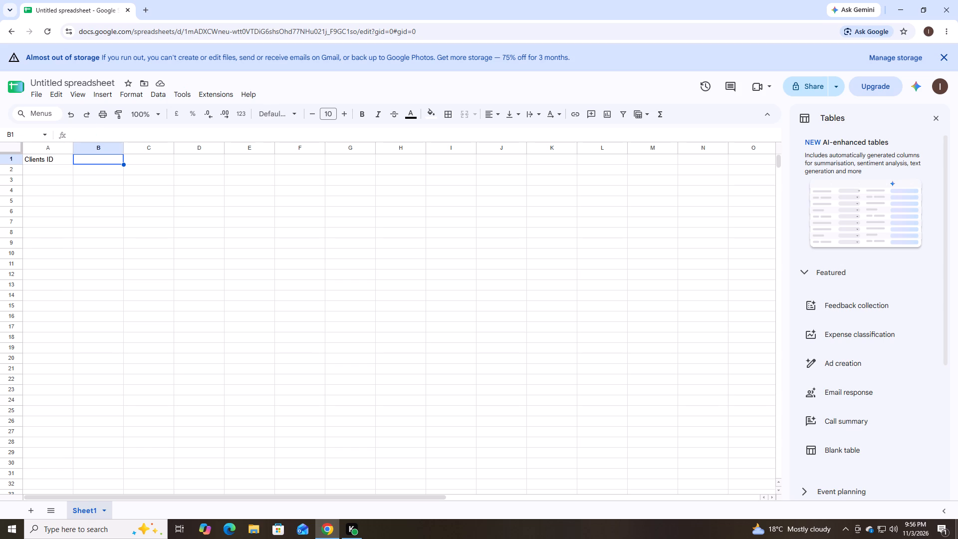
Enter the column header "Name" in cell B1.
key("n")
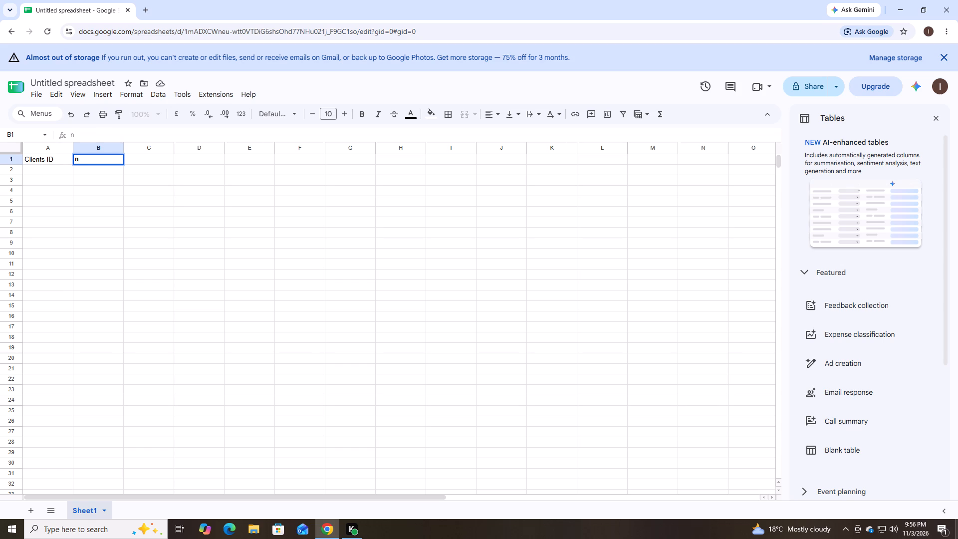
key("a")
key("BackSpace")
key("BackSpace")
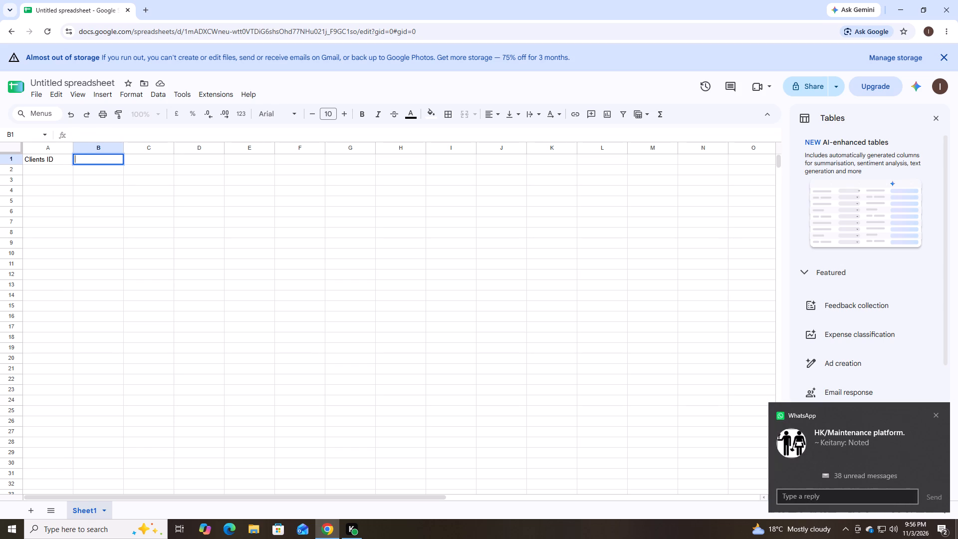
key("n")
key("a")
type("me")
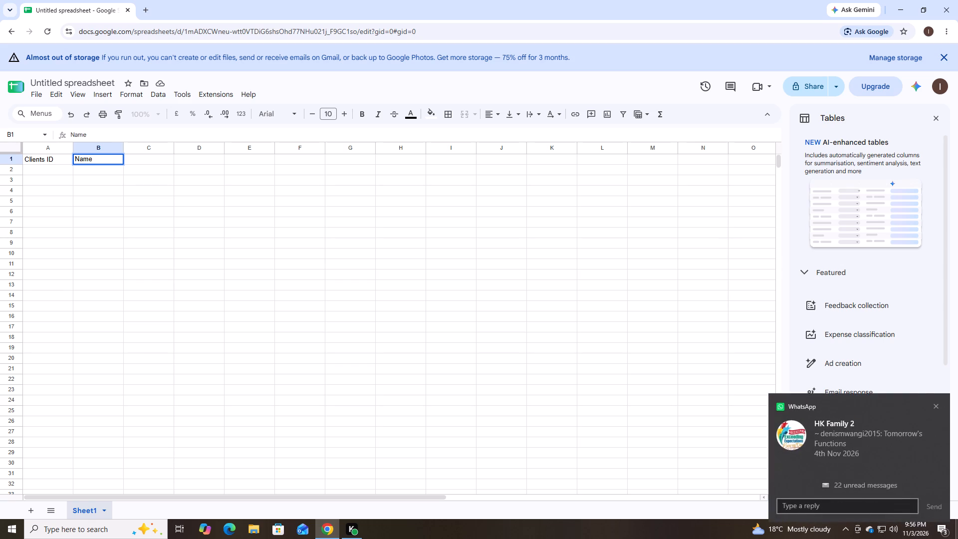
key("Right")
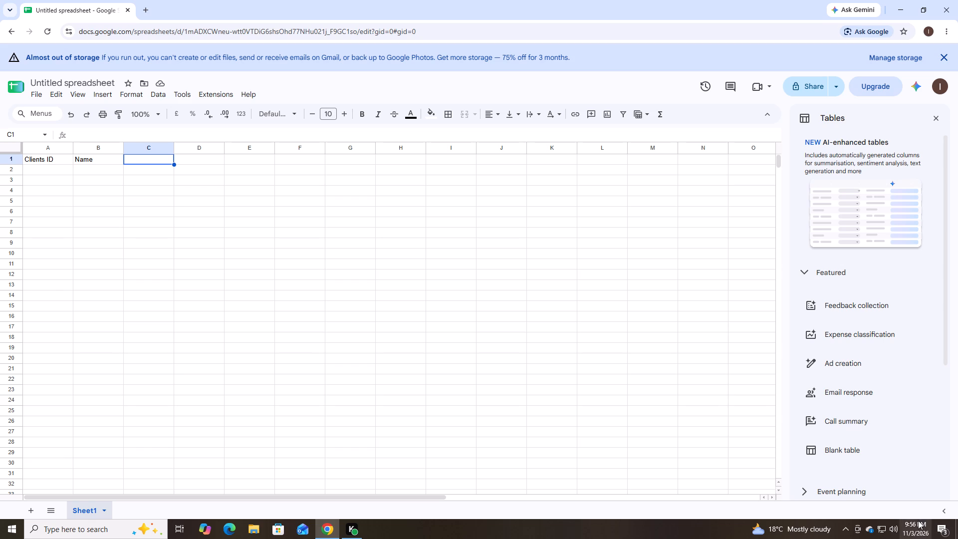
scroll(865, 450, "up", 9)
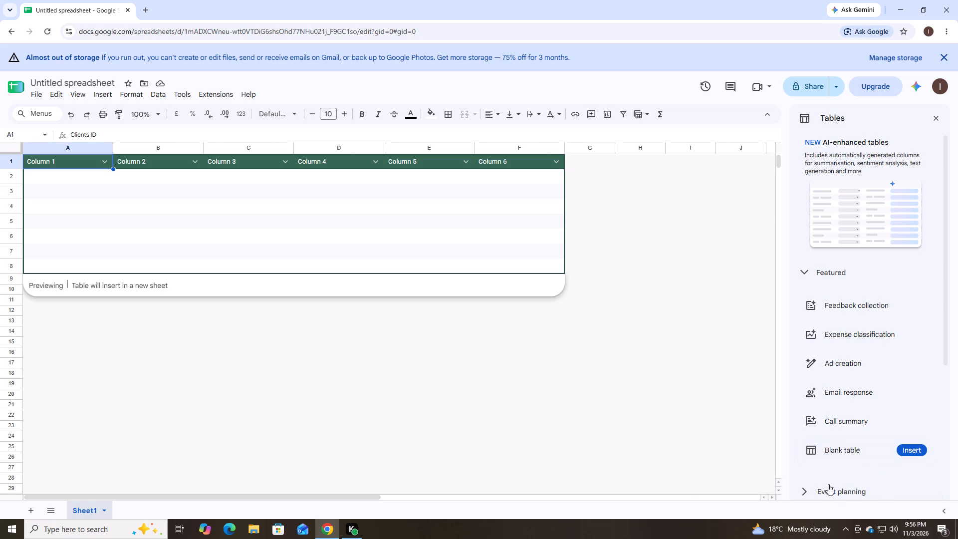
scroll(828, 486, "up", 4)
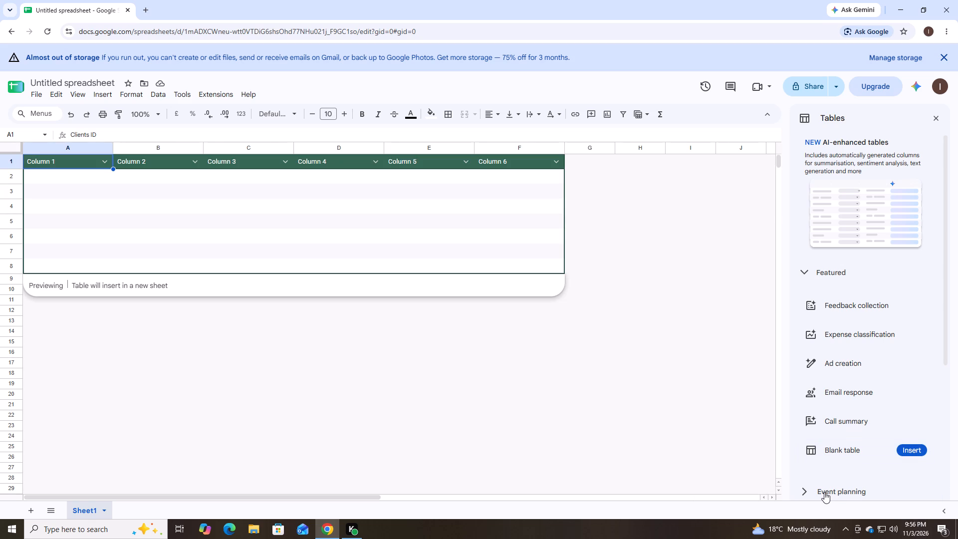
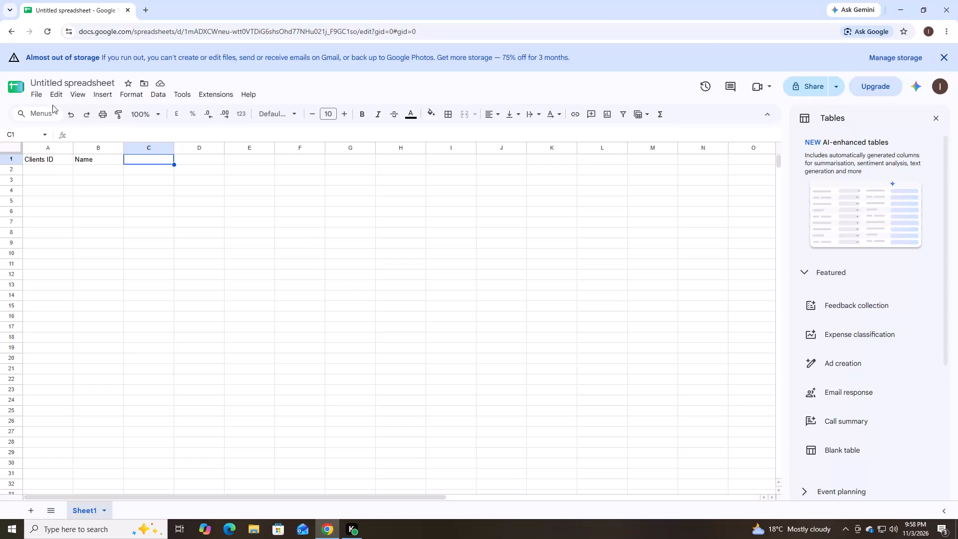
Enter the first client's ID number in cell A2 under the Clients ID header.
left_click(52, 171)
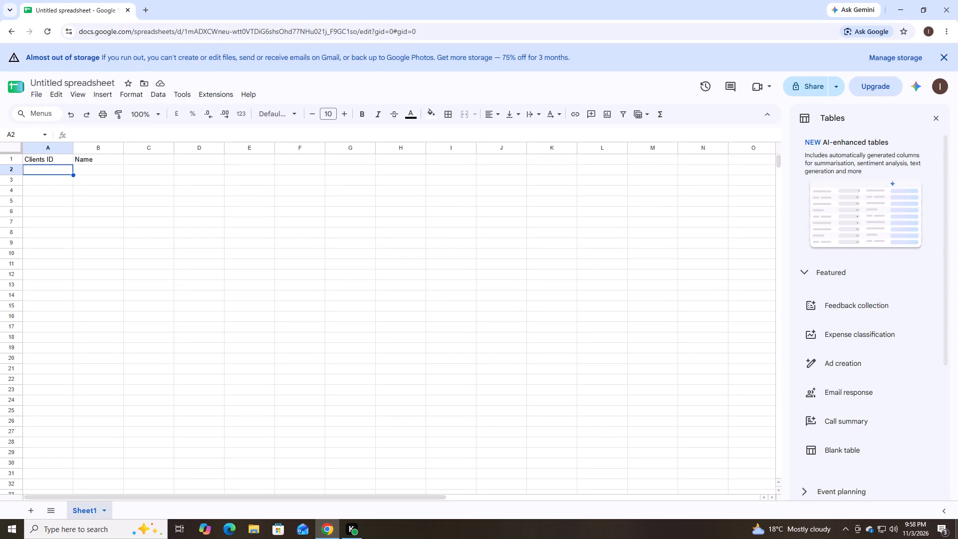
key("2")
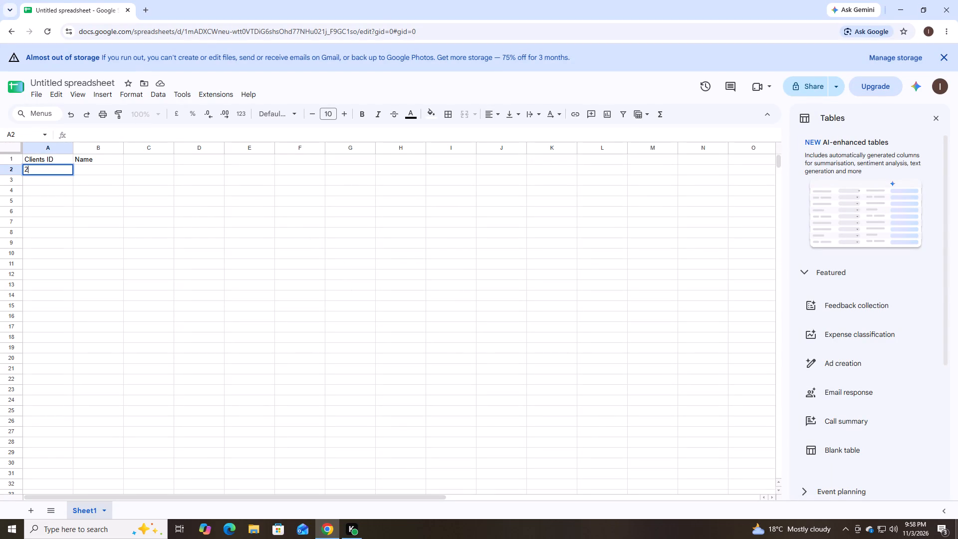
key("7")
key("BackSpace")
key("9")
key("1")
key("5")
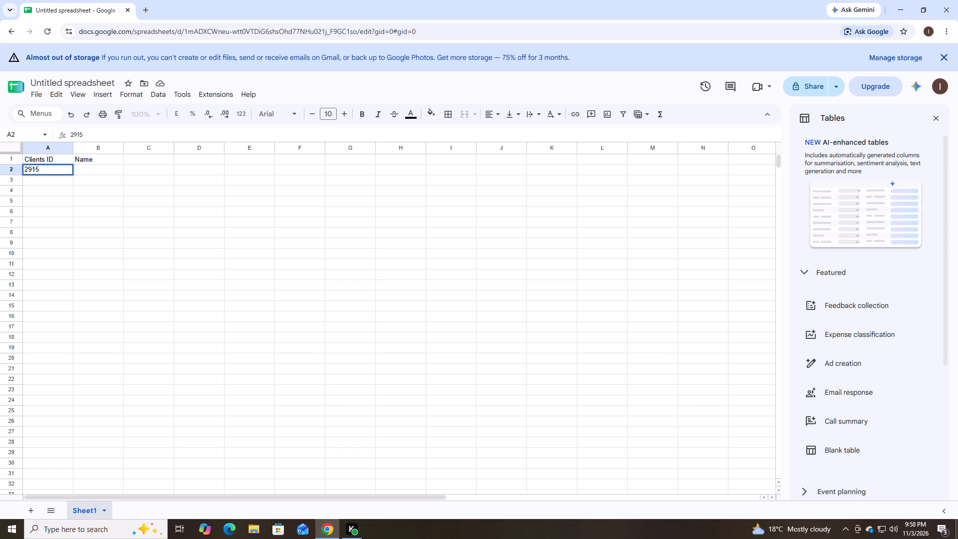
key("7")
key("BackSpace")
key("BackSpace")
key("BackSpace")
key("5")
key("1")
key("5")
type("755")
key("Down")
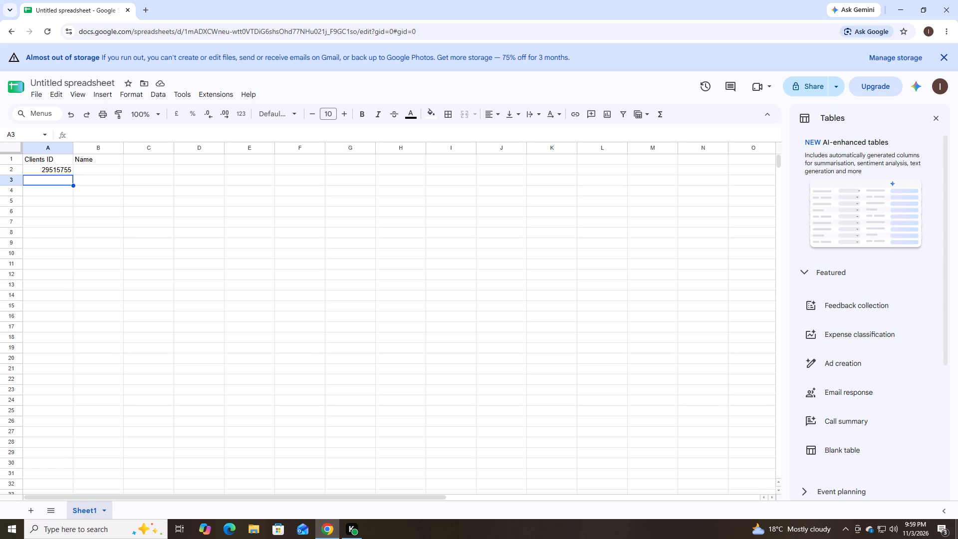
Enter the second client's ID number in cell A3 of the Clients ID column.
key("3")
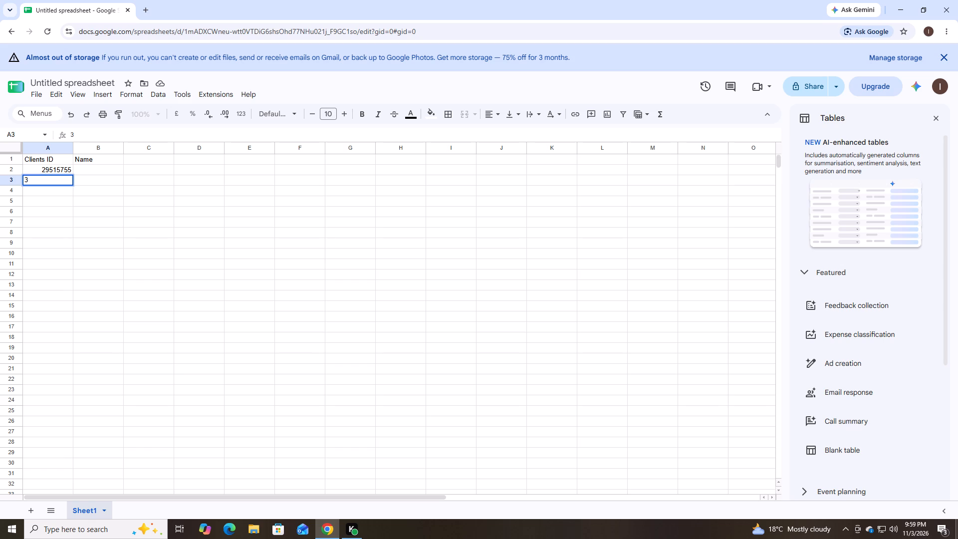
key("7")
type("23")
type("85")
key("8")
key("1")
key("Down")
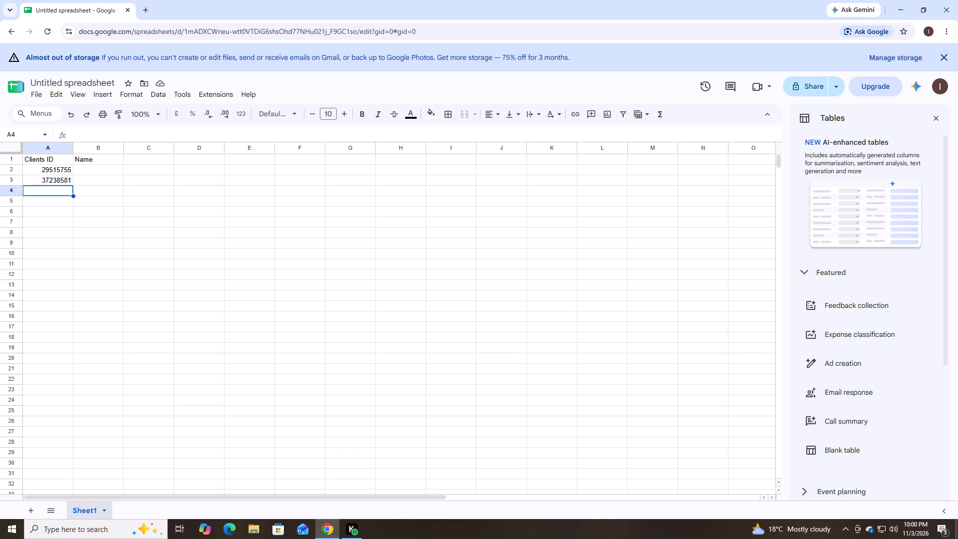
Enter the third client's ID number in cell A4 of the Clients ID column.
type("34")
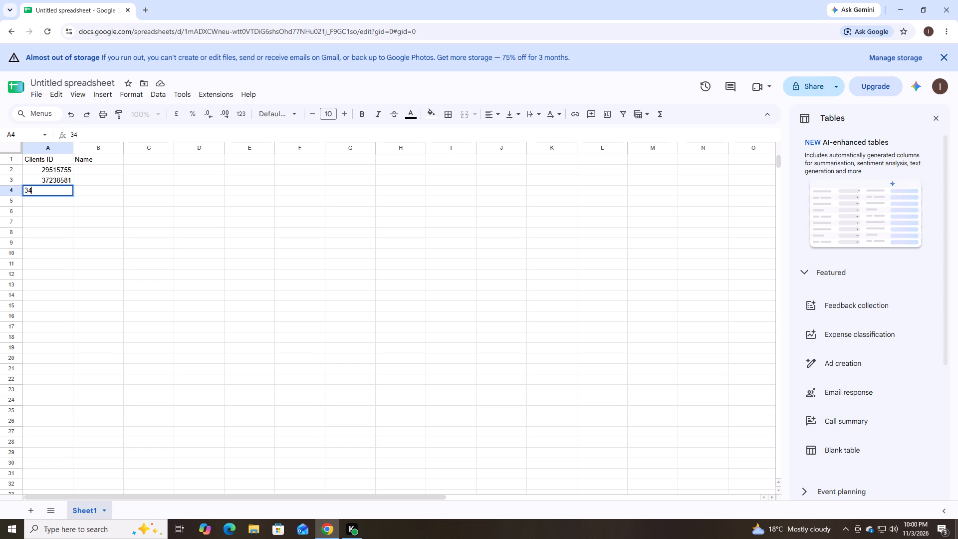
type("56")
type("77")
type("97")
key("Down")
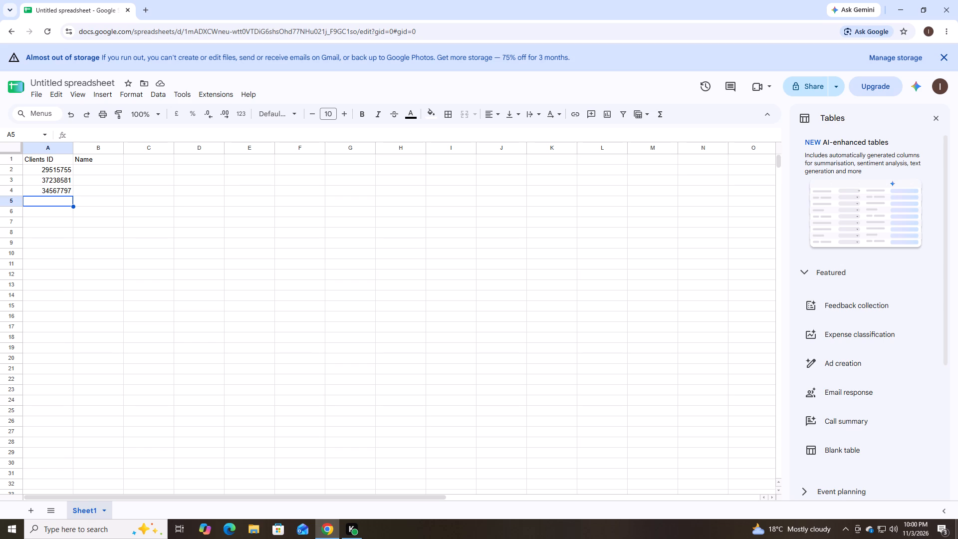
Enter the fourth client's ID number in cell A5 of the Clients ID column.
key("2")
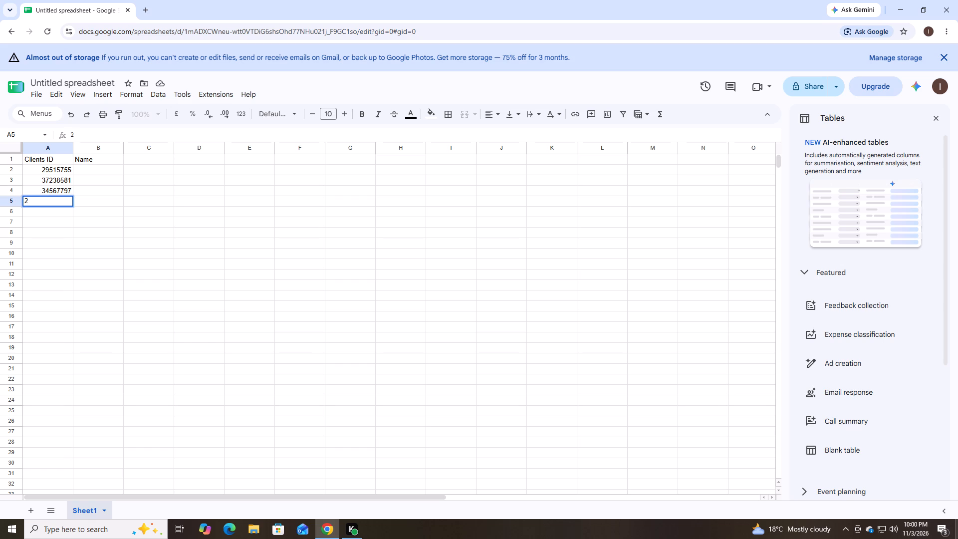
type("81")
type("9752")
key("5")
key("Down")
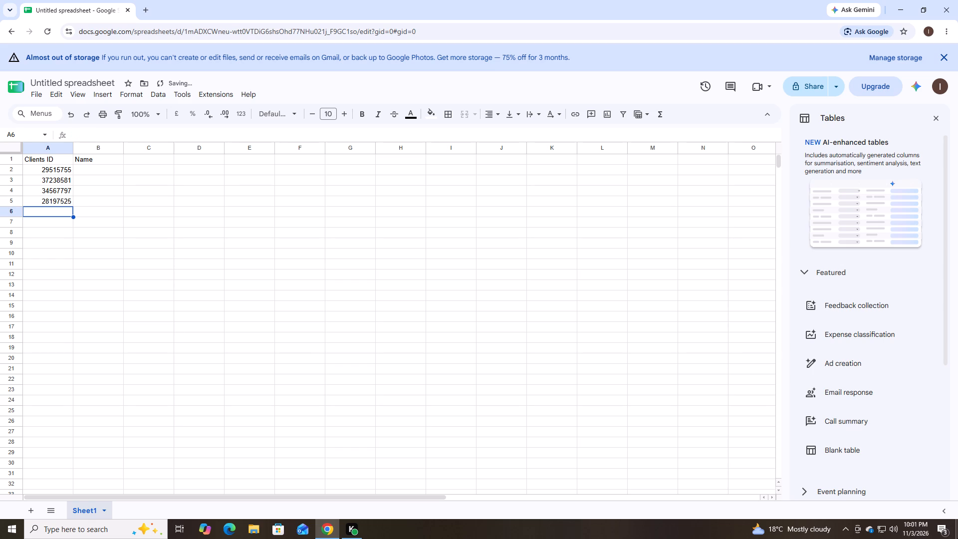
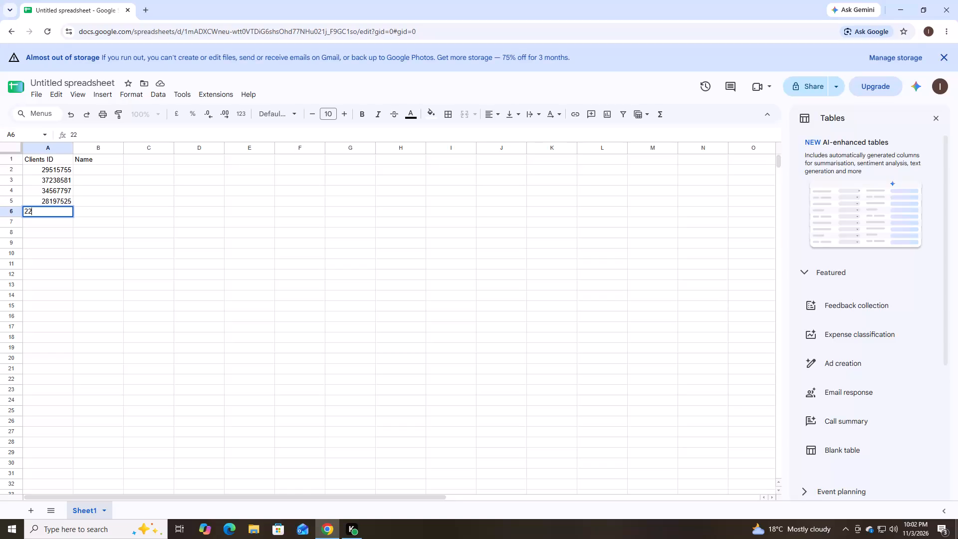
Enter the fifth client's ID number in cell A6 of the Clients ID column.
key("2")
key("BackSpace")
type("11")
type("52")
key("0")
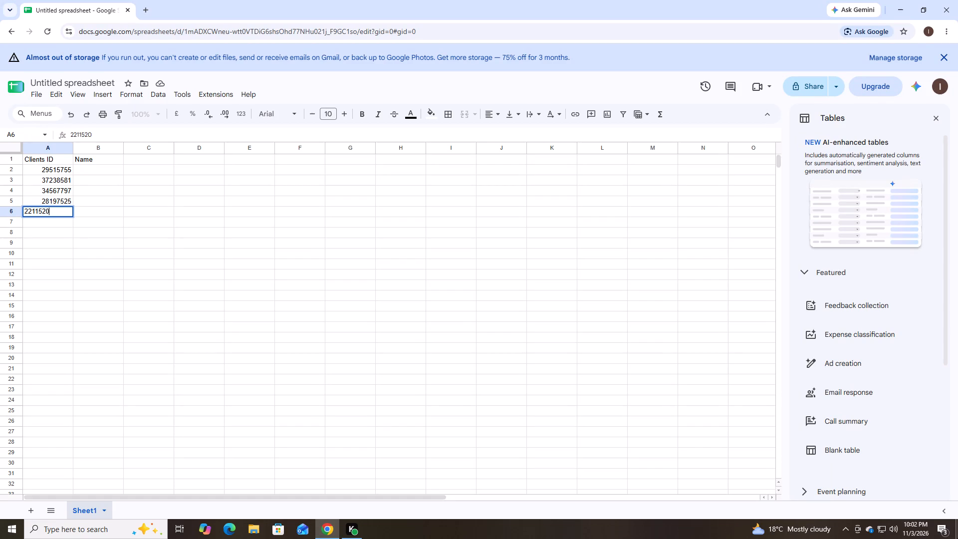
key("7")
Enter the first client's full name with the title Mr in cell B2 under the Name header.
left_click(91, 170)
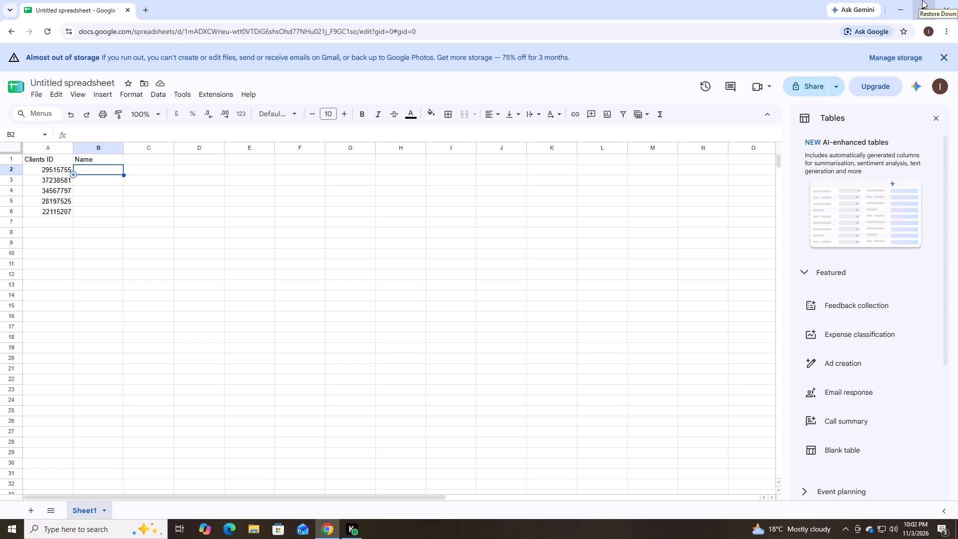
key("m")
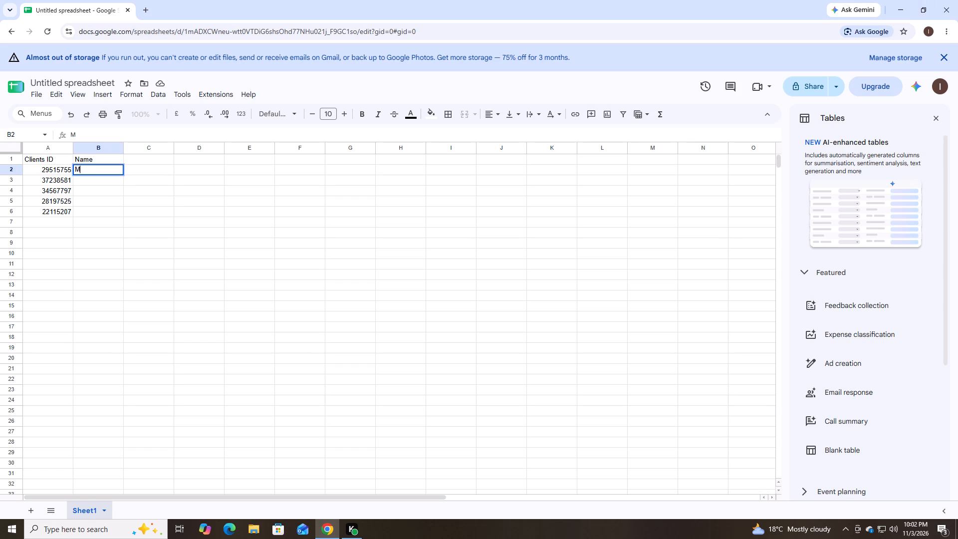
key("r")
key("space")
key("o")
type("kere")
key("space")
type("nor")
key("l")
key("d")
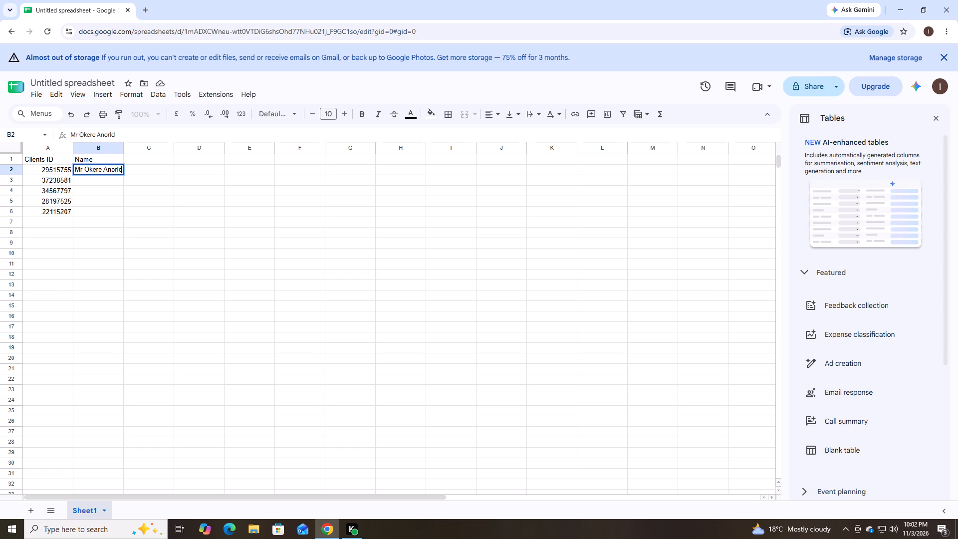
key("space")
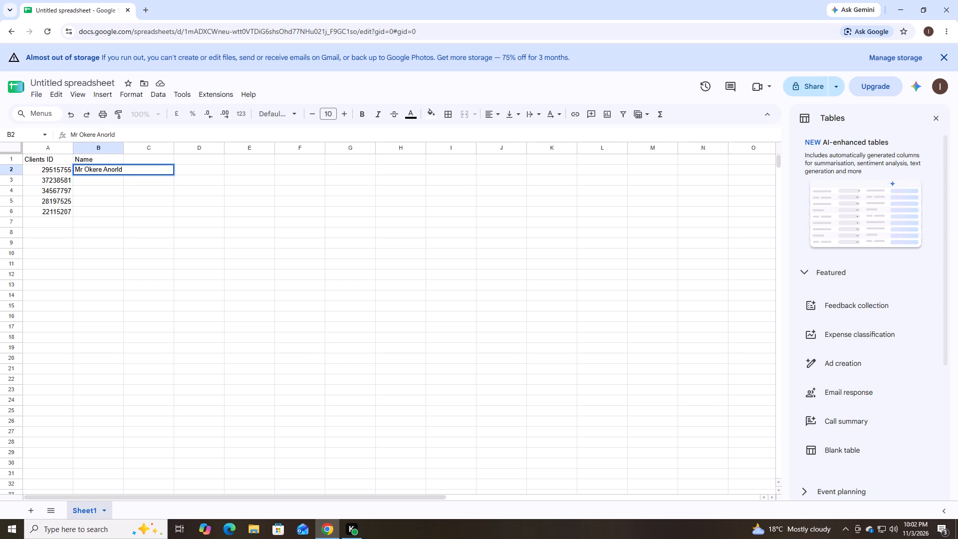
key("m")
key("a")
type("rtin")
Widen column B so the first client's full name fits within it.
left_click(118, 142)
left_click(118, 140)
left_click(115, 147)
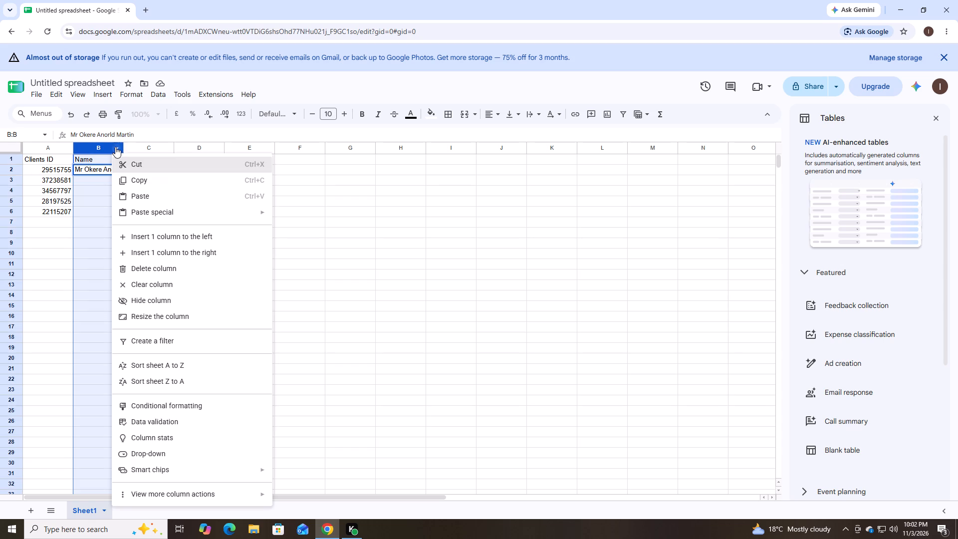
left_click(108, 146)
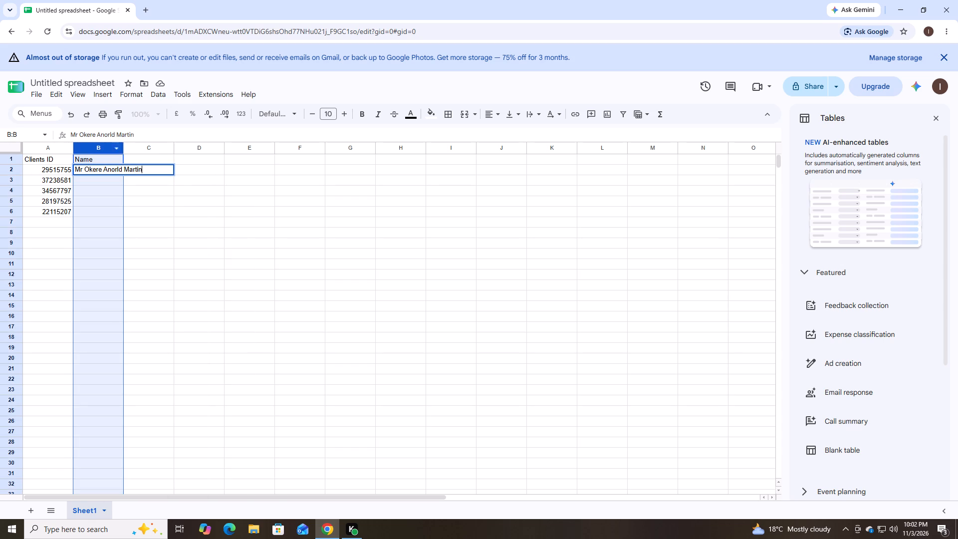
left_click_drag(125, 144, 149, 145)
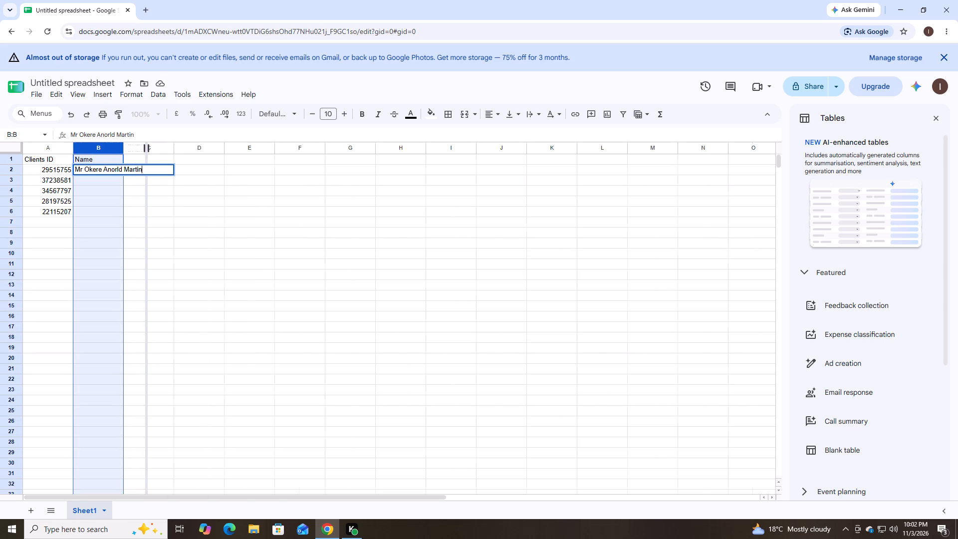
left_click(137, 183)
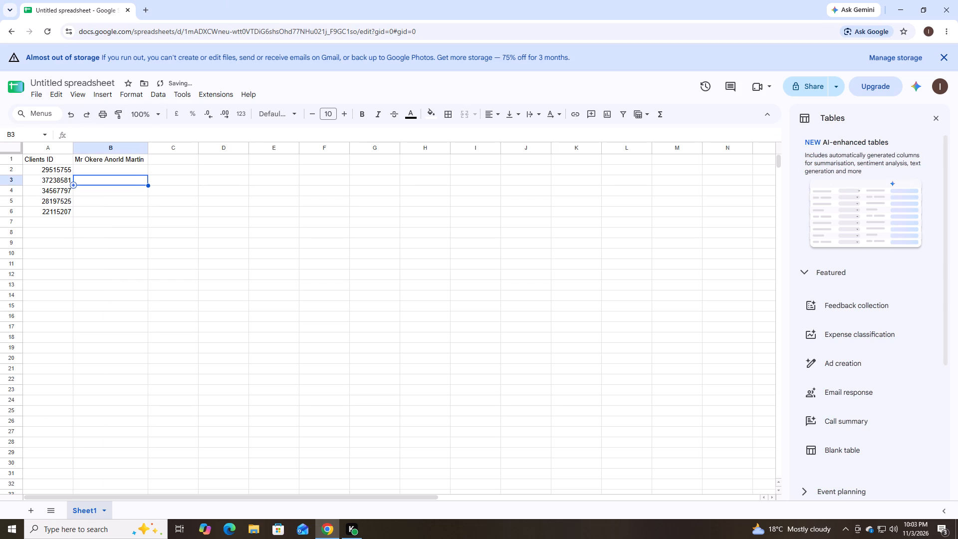
Move the client's name from header cell B1 into B2 by copying it there and clearing B1.
left_click(93, 160)
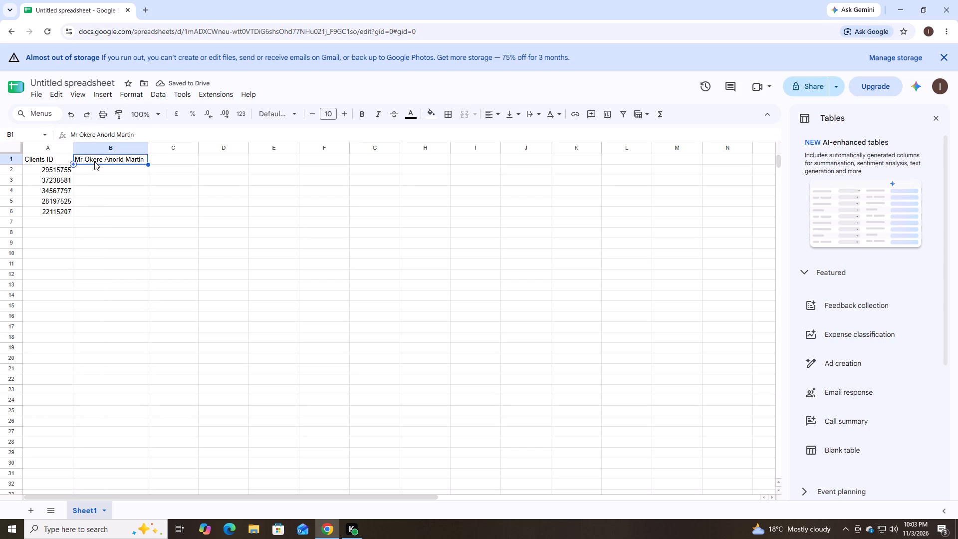
key("ctrl+c")
left_click(128, 169)
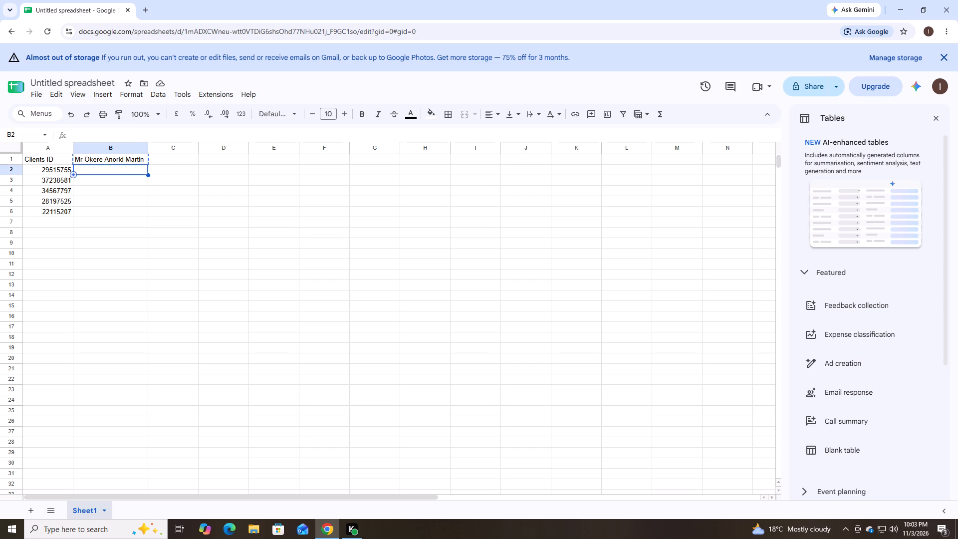
key("ctrl+v")
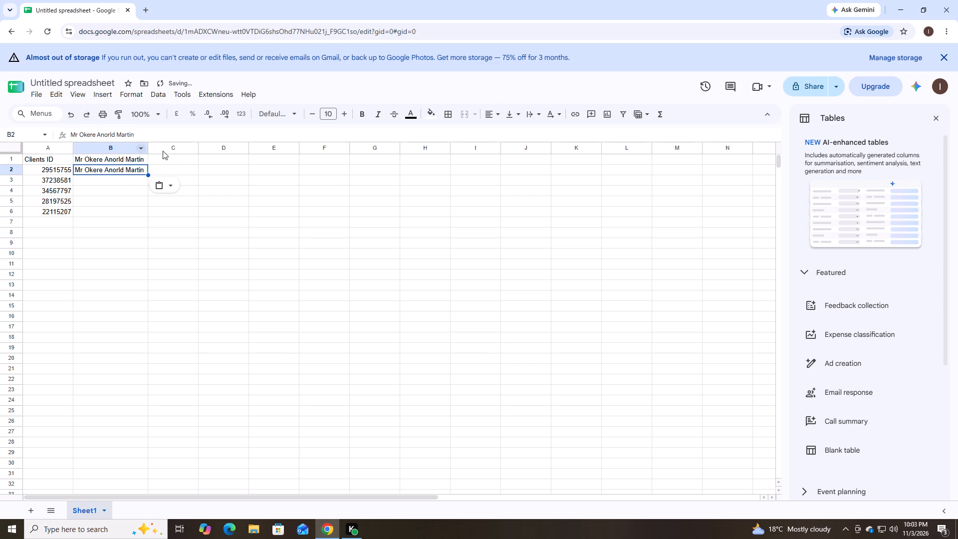
left_click(125, 159)
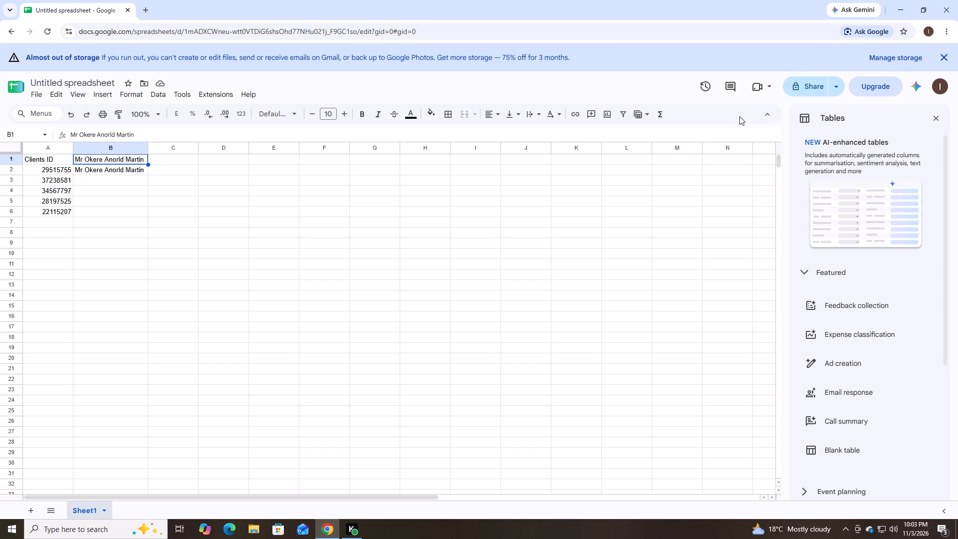
key("Delete")
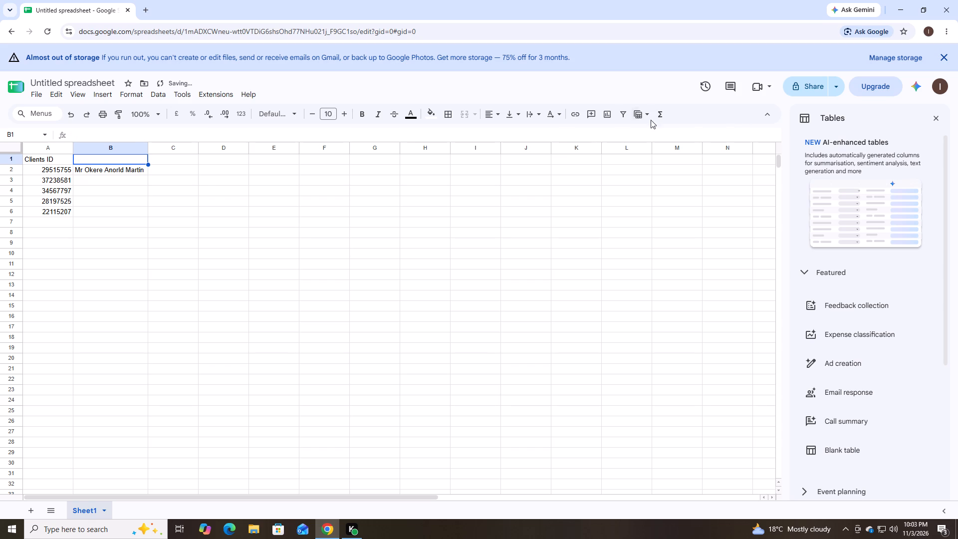
Select cell B3 beside the second client's ID number.
left_click(118, 182)
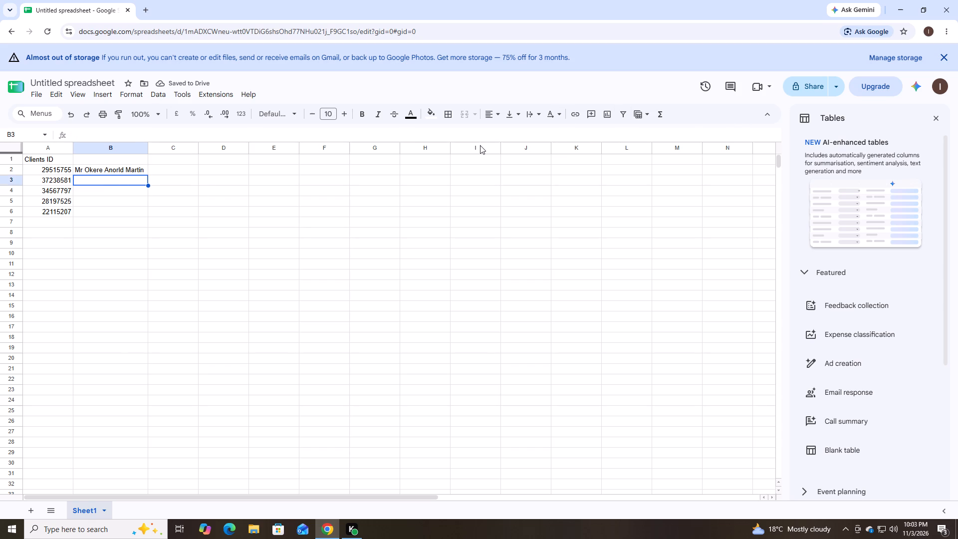
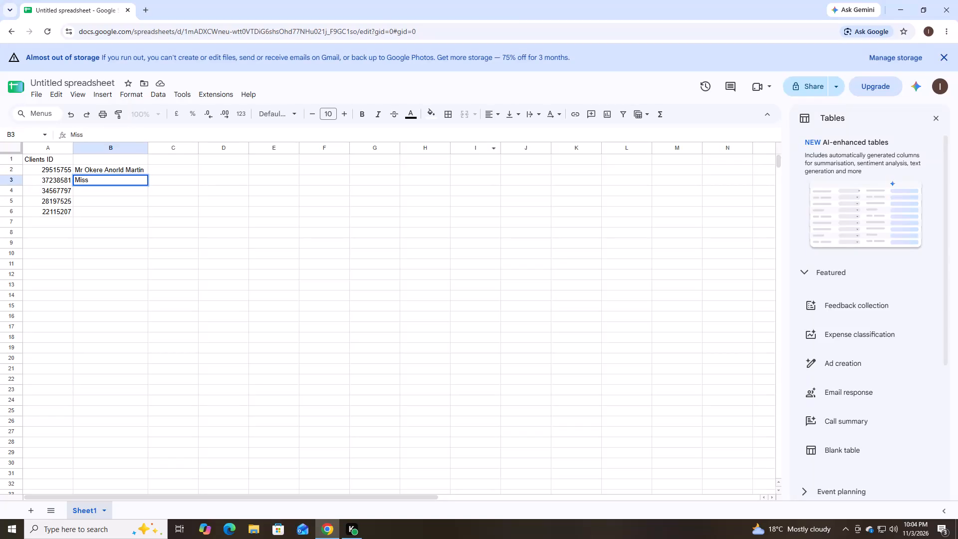
Enter the second client's full name with the title Miss in cell B3, beside the second client ID.
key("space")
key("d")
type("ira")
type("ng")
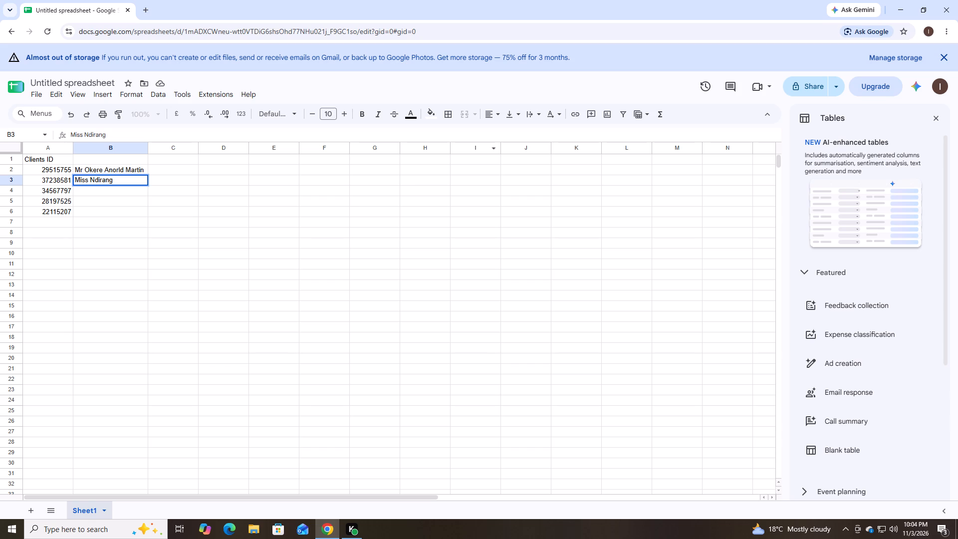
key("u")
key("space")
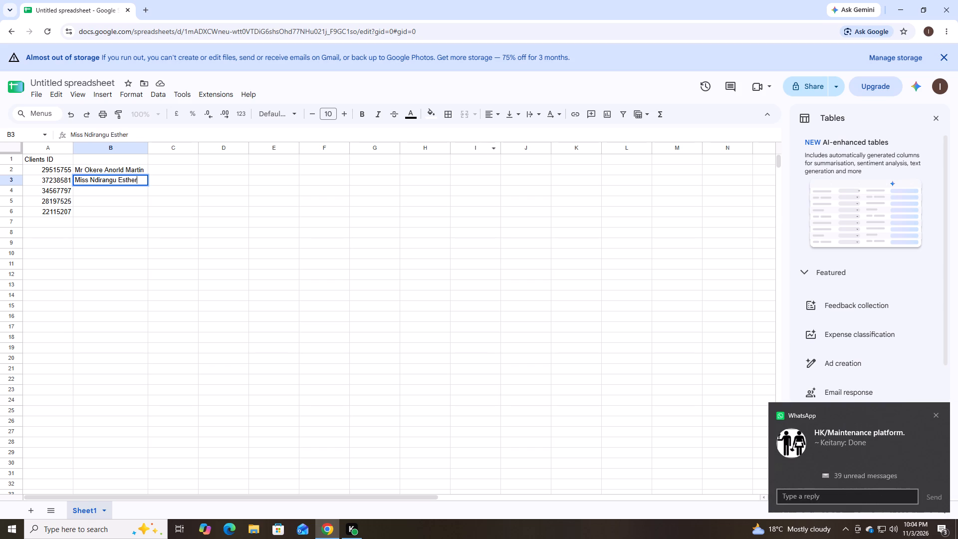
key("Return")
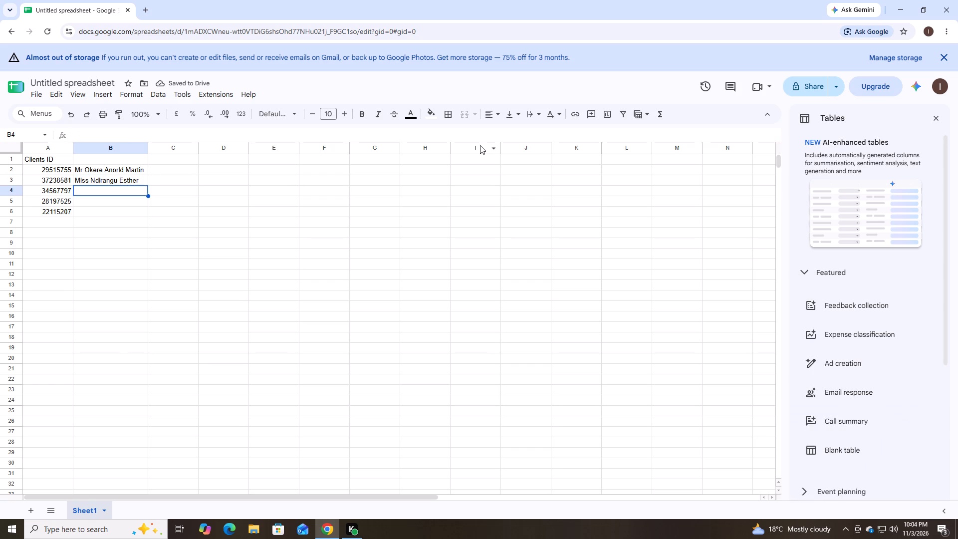
Enter the third client's full name with the title Miss in cell B4, beside the third client ID.
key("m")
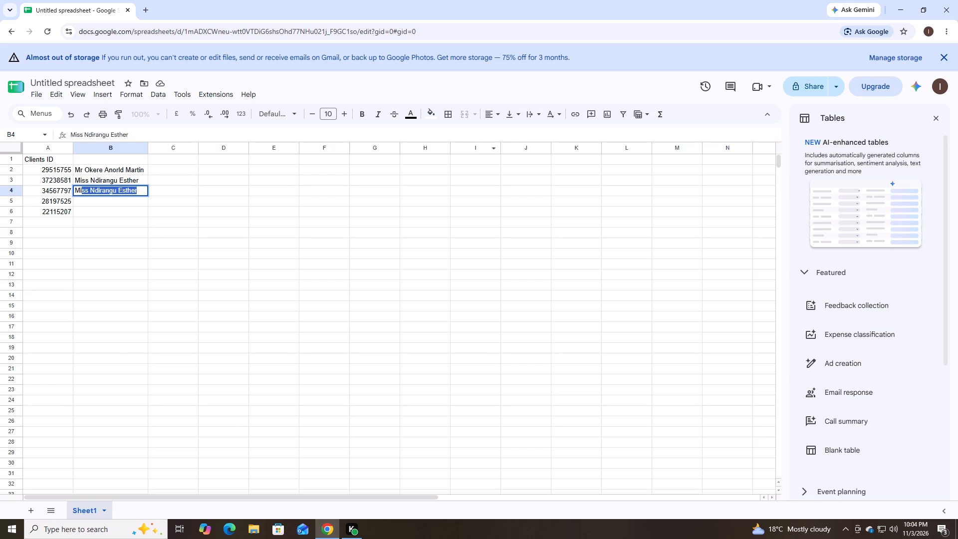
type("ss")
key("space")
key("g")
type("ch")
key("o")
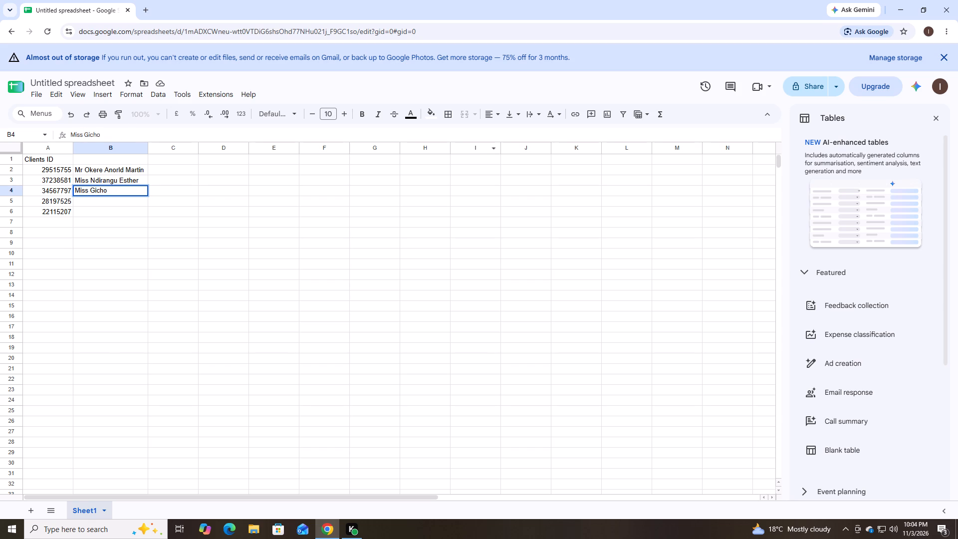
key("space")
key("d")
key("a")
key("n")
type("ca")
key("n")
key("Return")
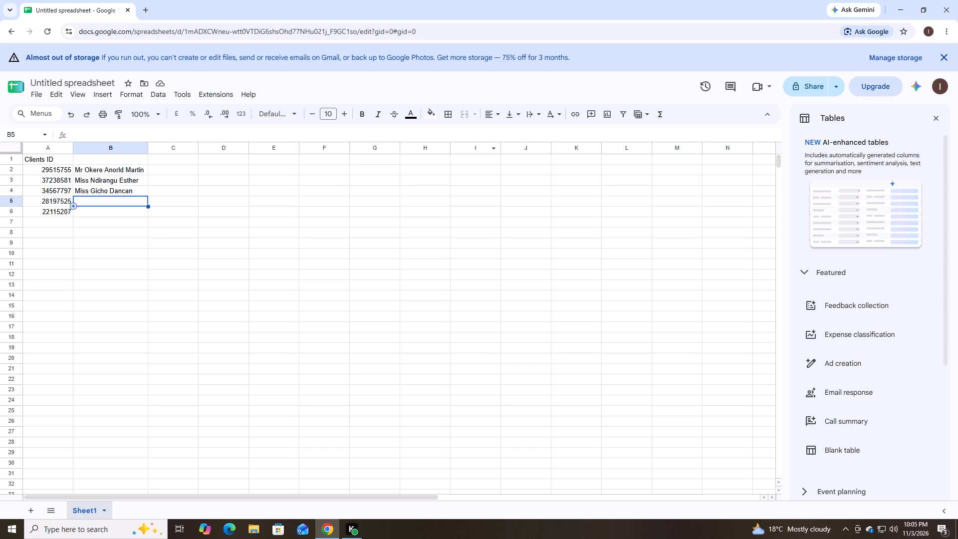
Enter the fourth client's full name with the title Mr in cell B5, beside the fourth client ID.
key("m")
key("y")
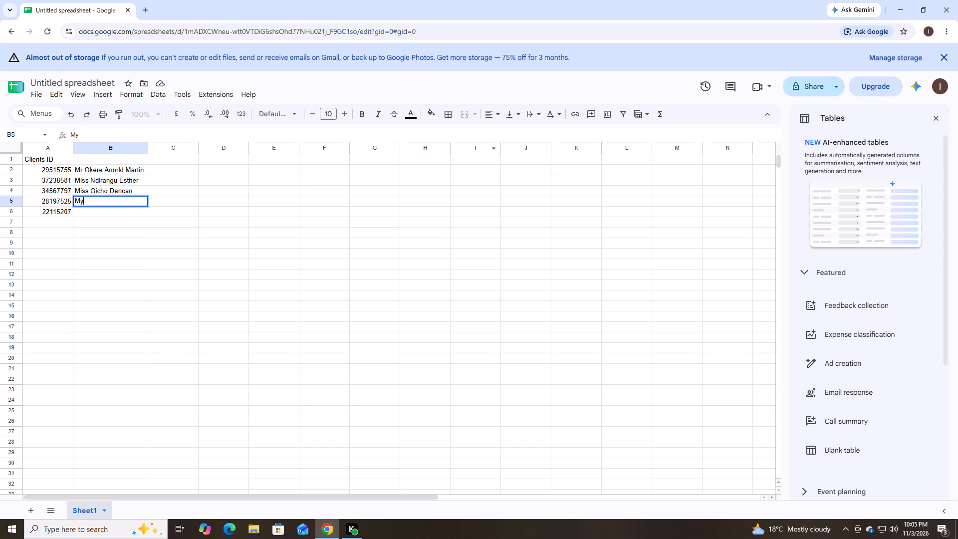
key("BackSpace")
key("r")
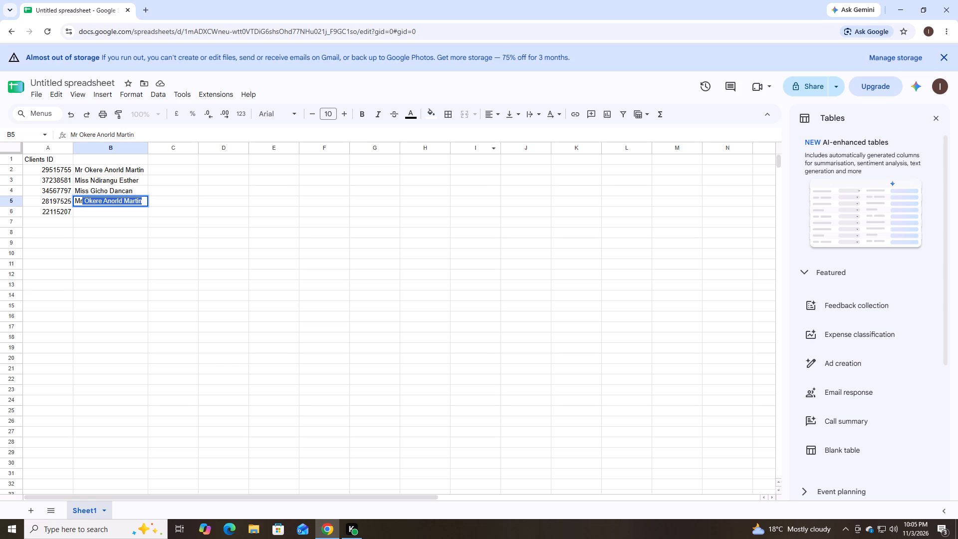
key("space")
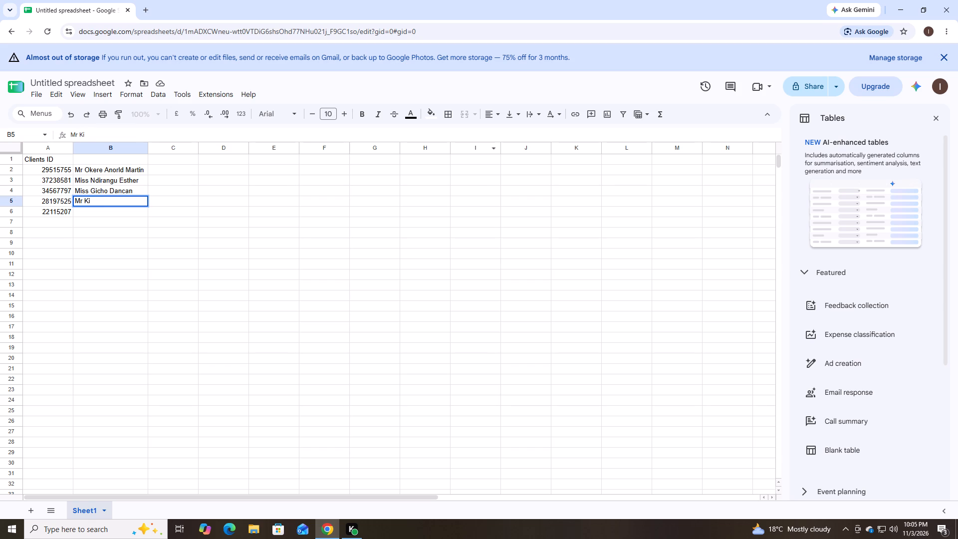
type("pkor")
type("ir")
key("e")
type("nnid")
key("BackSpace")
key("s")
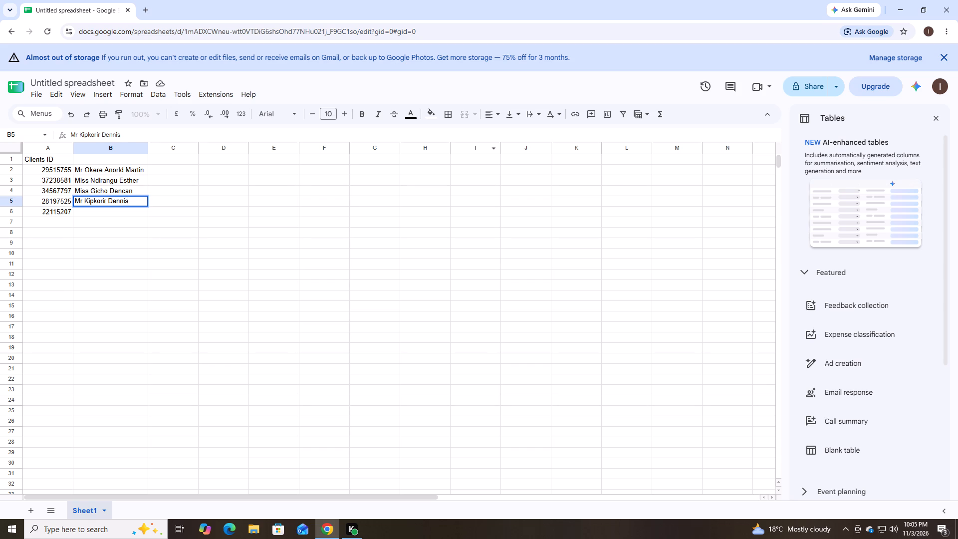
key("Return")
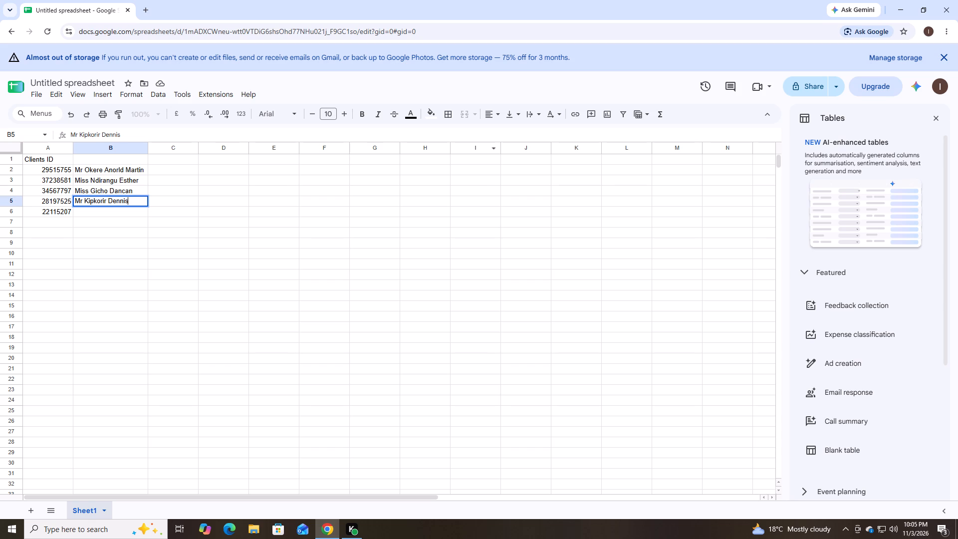
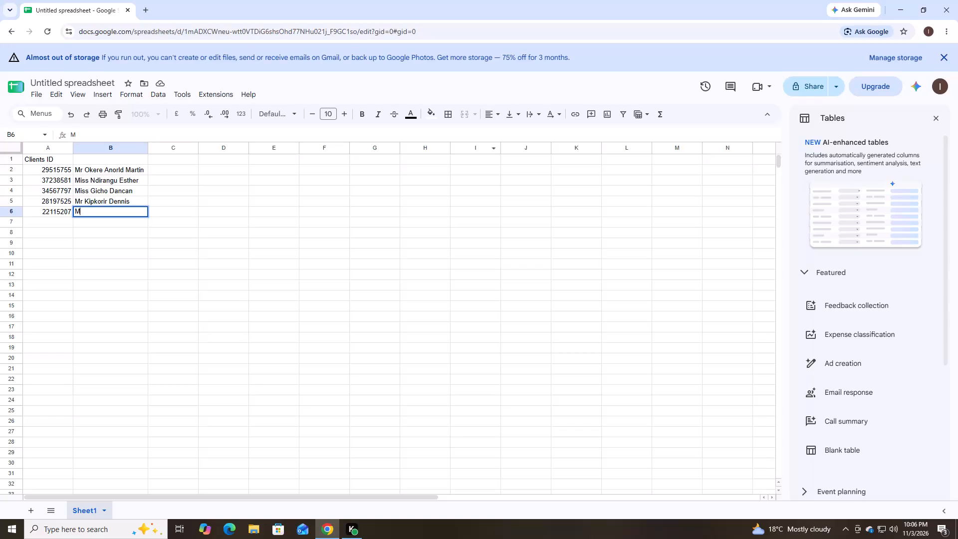
Enter the fifth client's full name with the title Mr in cell B6, beside the fifth client ID.
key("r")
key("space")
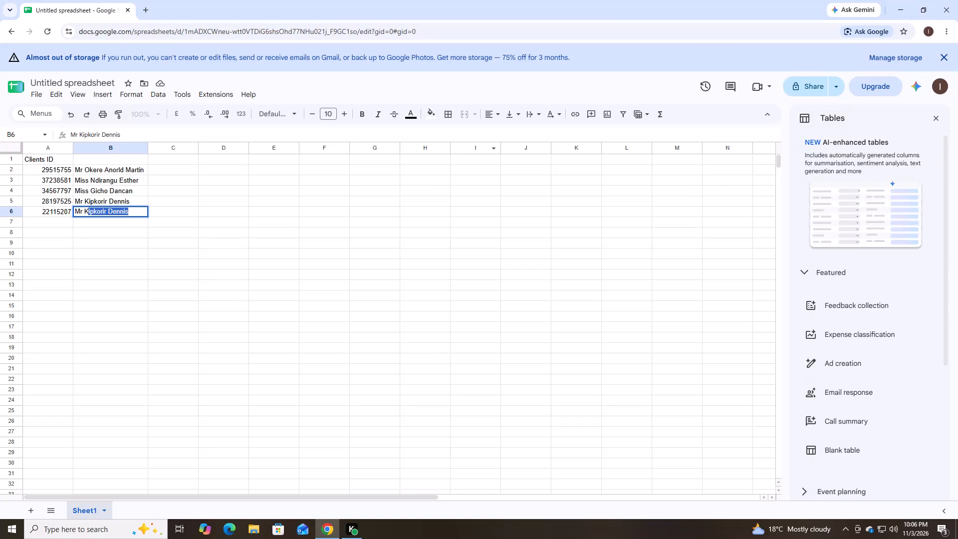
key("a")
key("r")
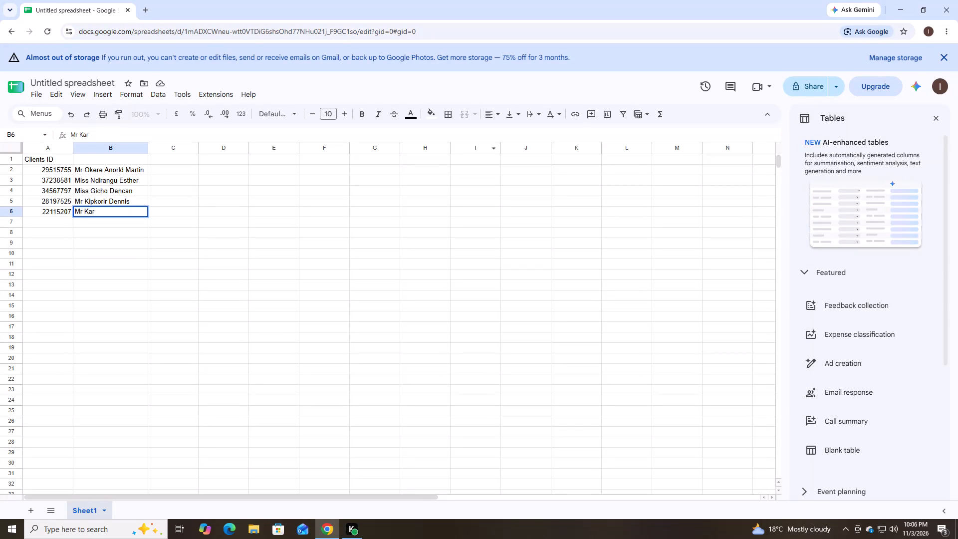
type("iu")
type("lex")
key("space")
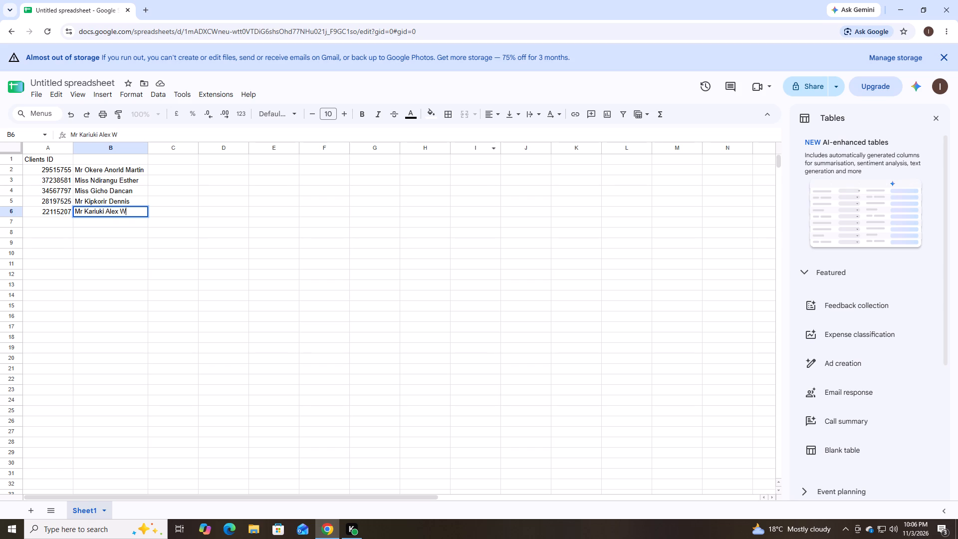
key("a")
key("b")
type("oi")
Enter the sixth client's ID number in cell A7, below the fifth client ID.
left_click(55, 227)
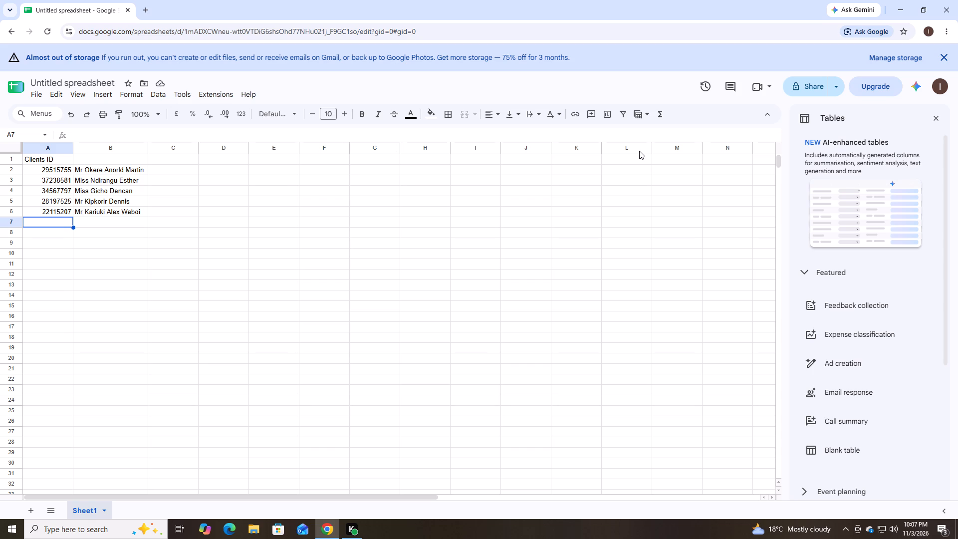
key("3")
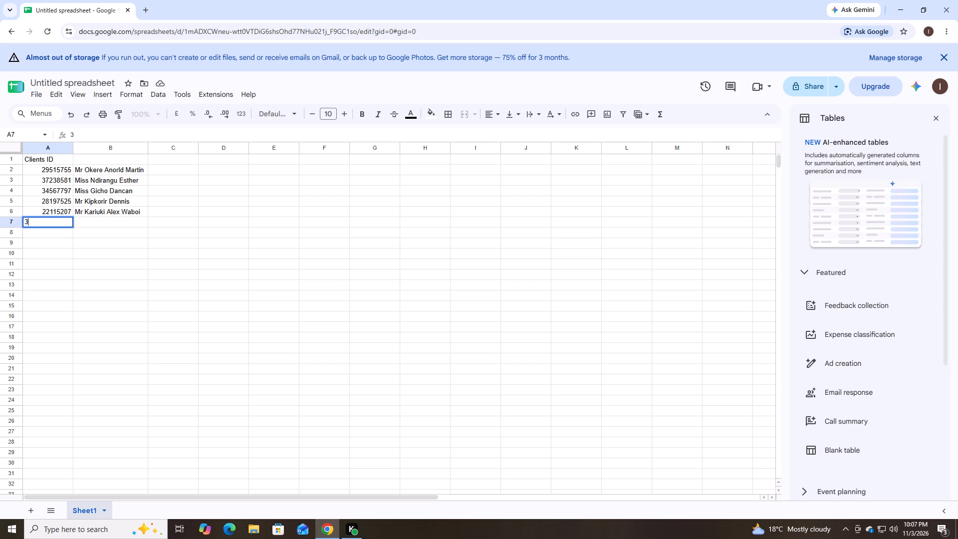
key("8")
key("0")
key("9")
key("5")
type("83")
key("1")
Enter the sixth client's full name with the title Mr in cell B7, beside the sixth client ID.
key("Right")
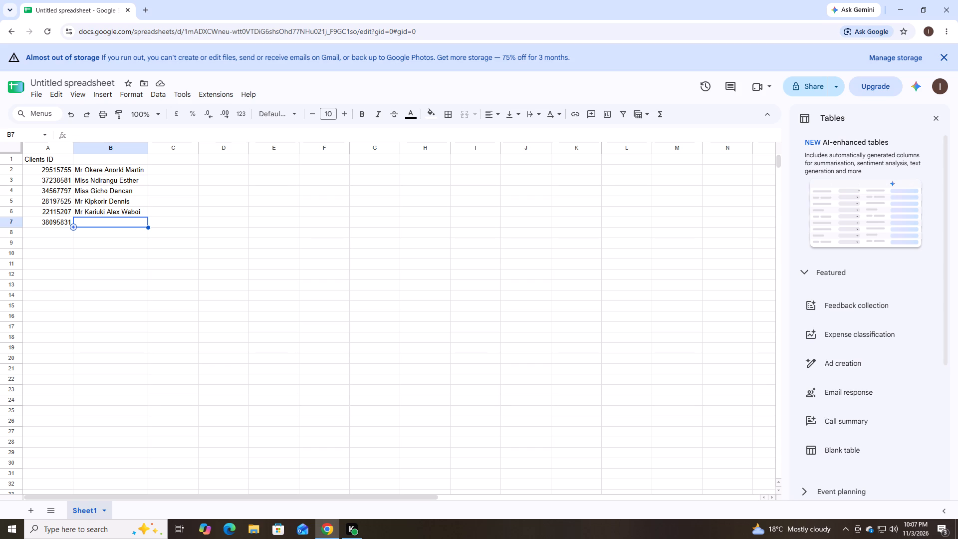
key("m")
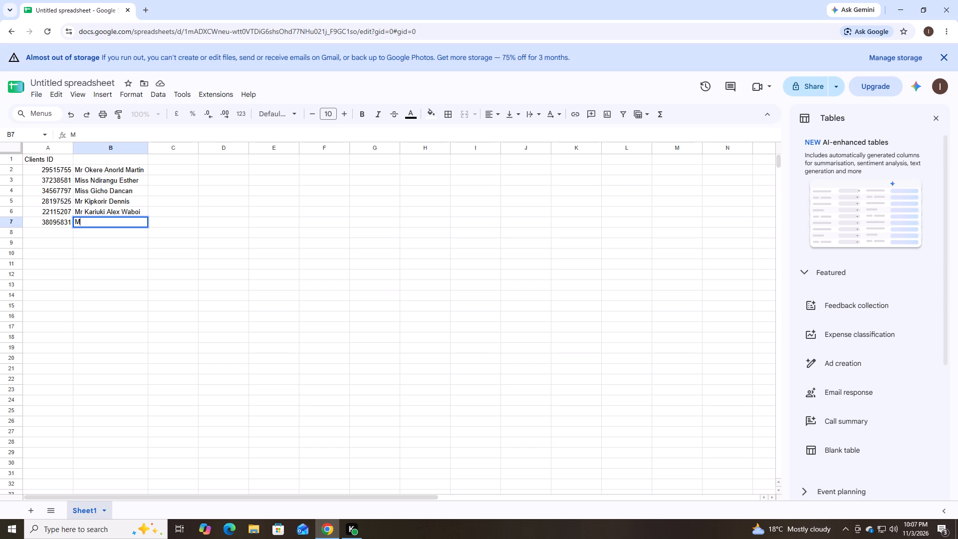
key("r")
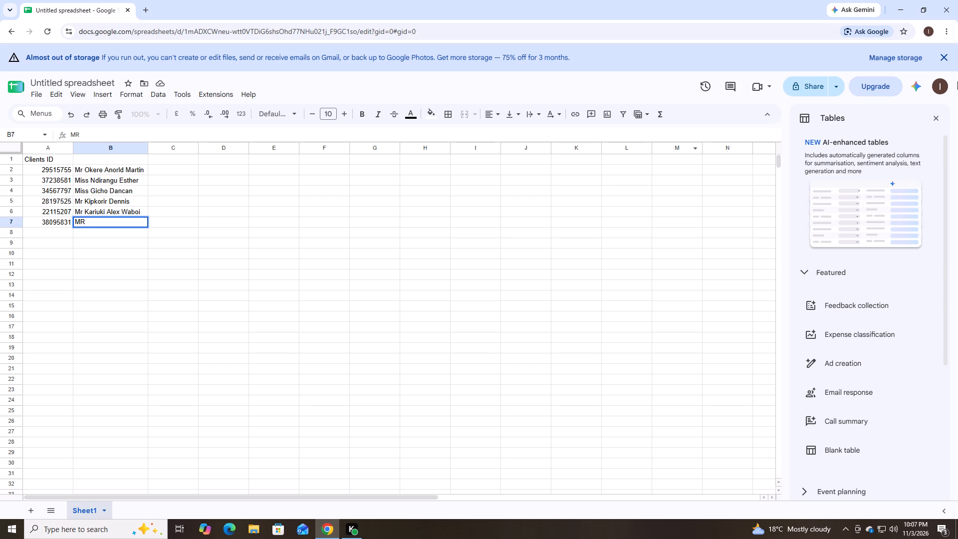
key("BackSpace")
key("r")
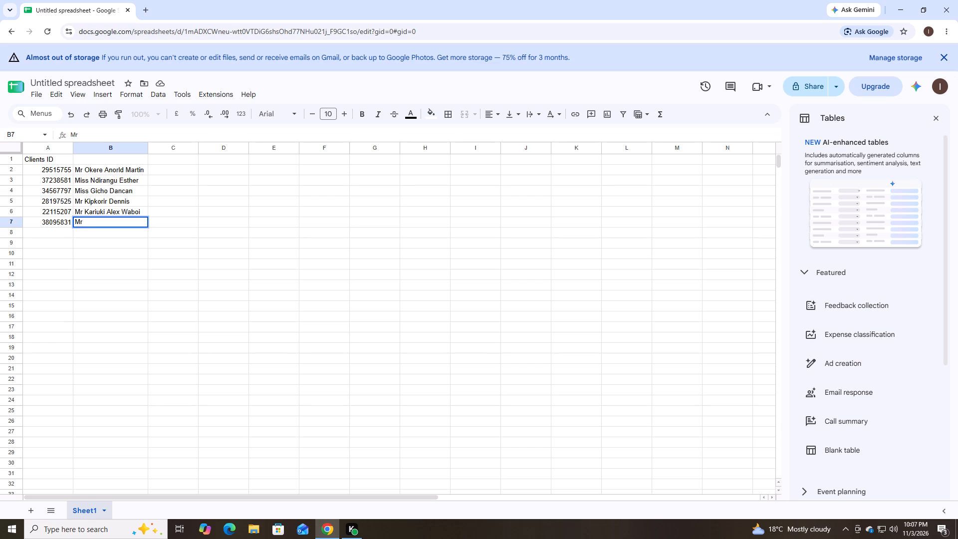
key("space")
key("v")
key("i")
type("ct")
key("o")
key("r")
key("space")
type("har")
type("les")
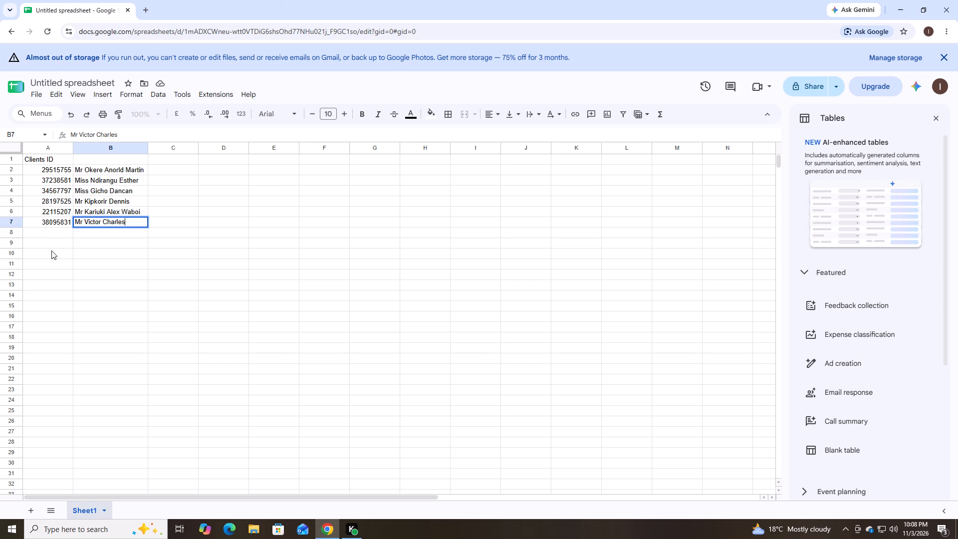
Enter the seventh client's ID number in cell A8, below the sixth client ID.
left_click(59, 231)
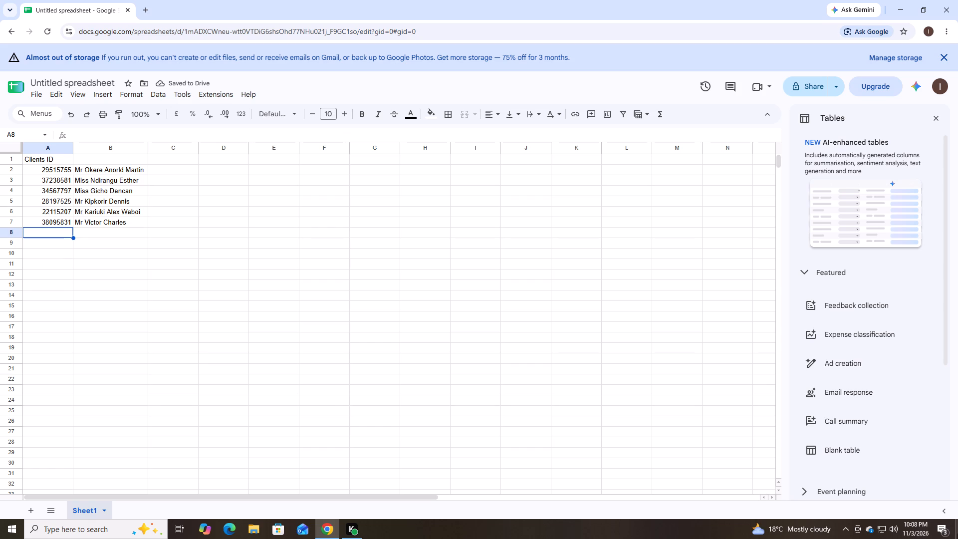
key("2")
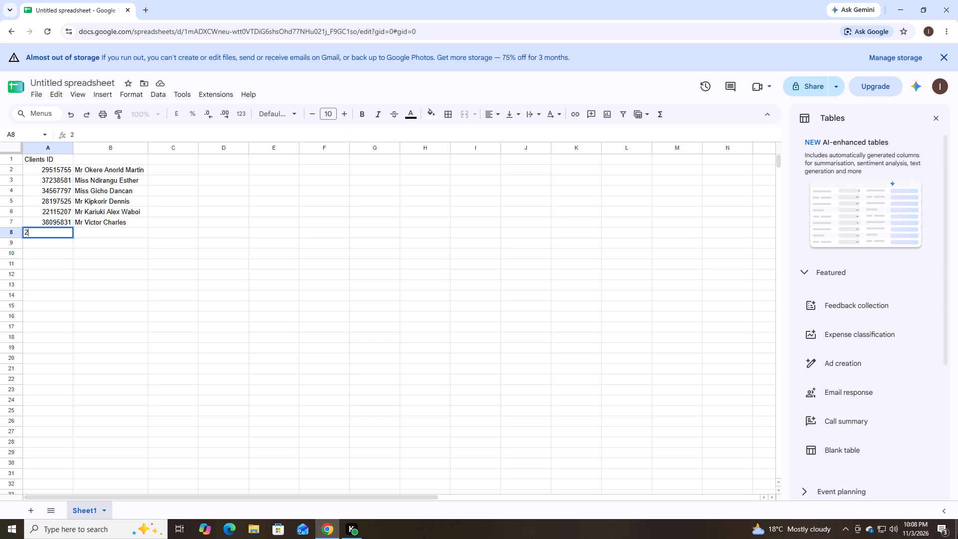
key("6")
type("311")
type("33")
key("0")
Enter the seventh client's full name with the title Mr in cell B8, beside the seventh client ID.
left_click(112, 231)
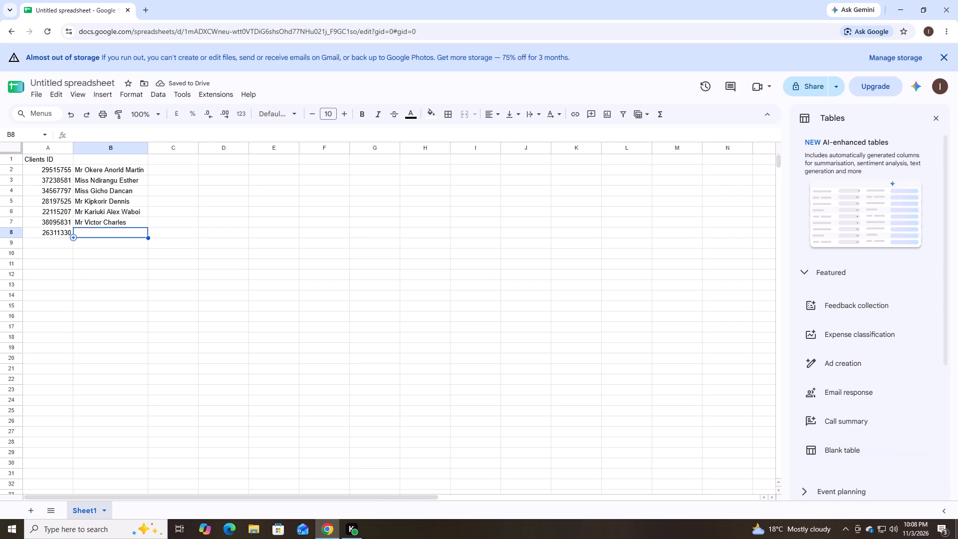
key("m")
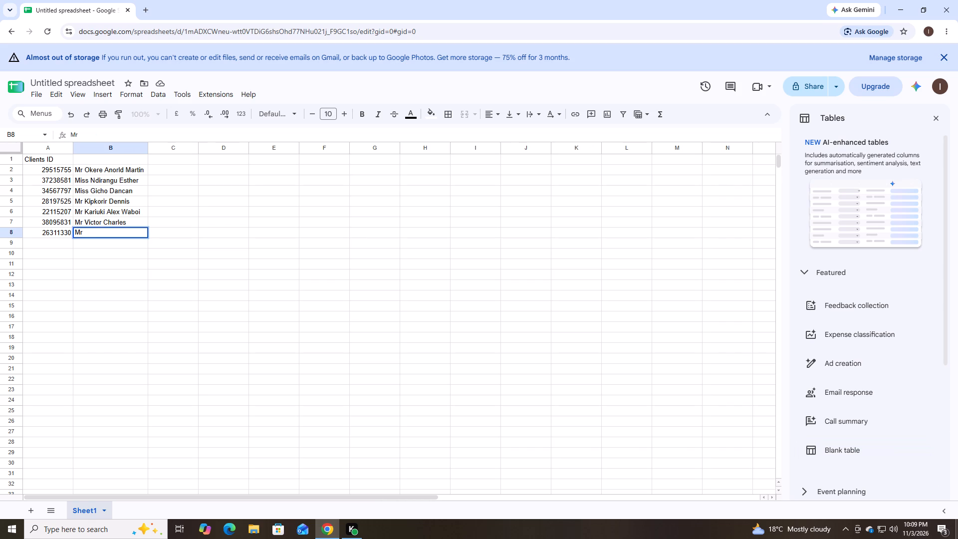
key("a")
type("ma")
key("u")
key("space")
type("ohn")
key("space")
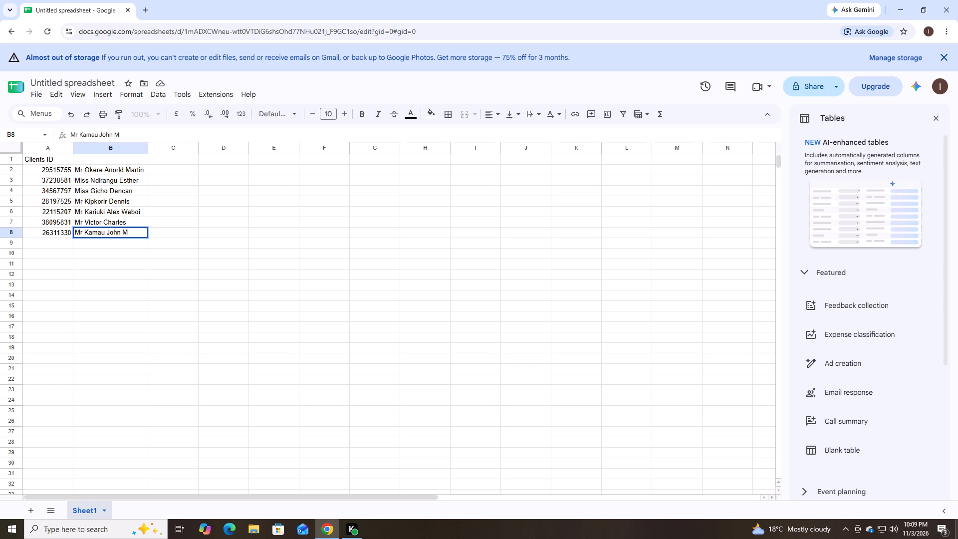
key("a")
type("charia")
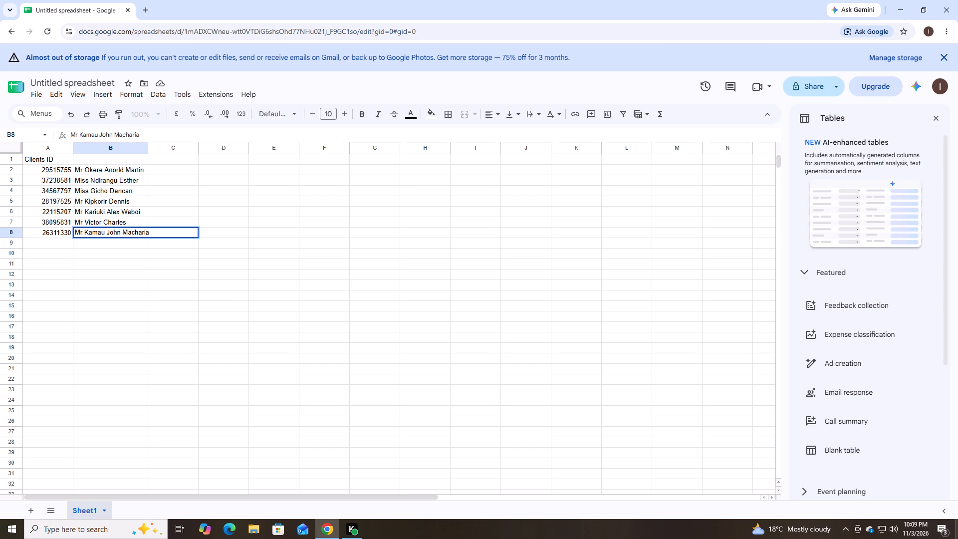
Widen column B slightly so the longest client name fits within its cell.
left_click(119, 142)
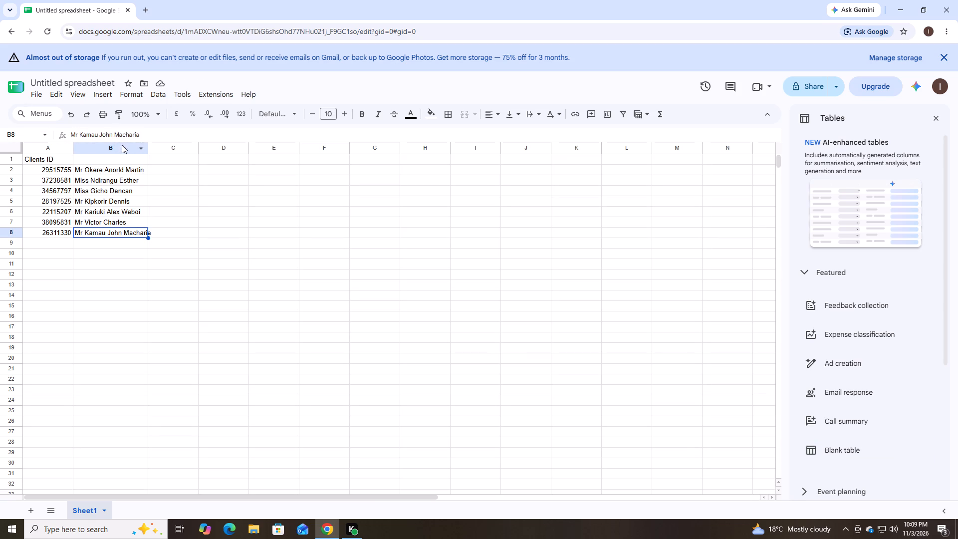
left_click(122, 145)
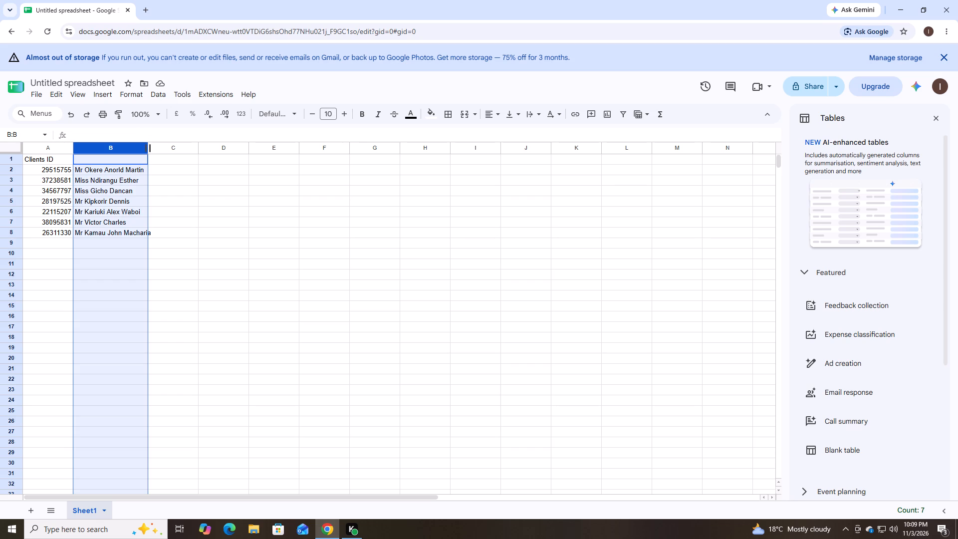
left_click_drag(147, 146, 155, 145)
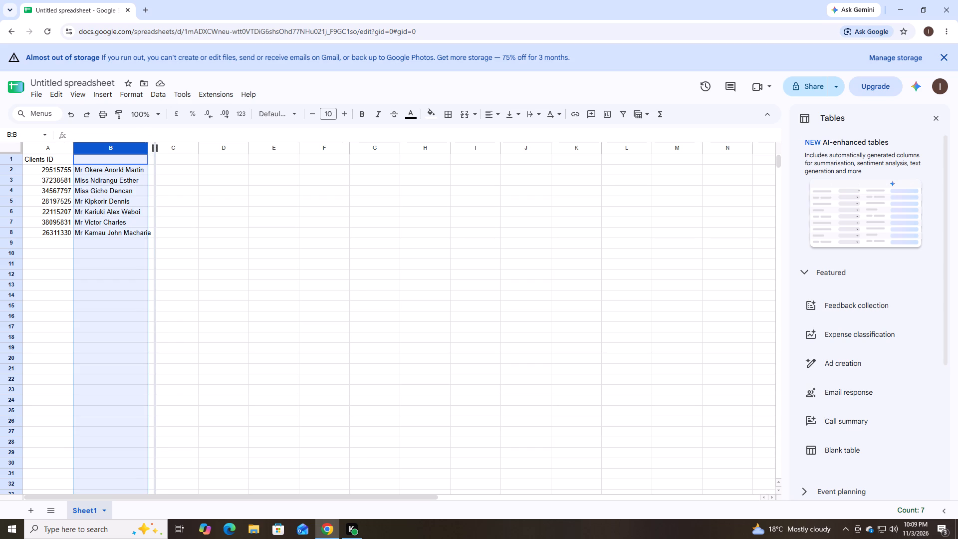
left_click_drag(155, 145, 156, 145)
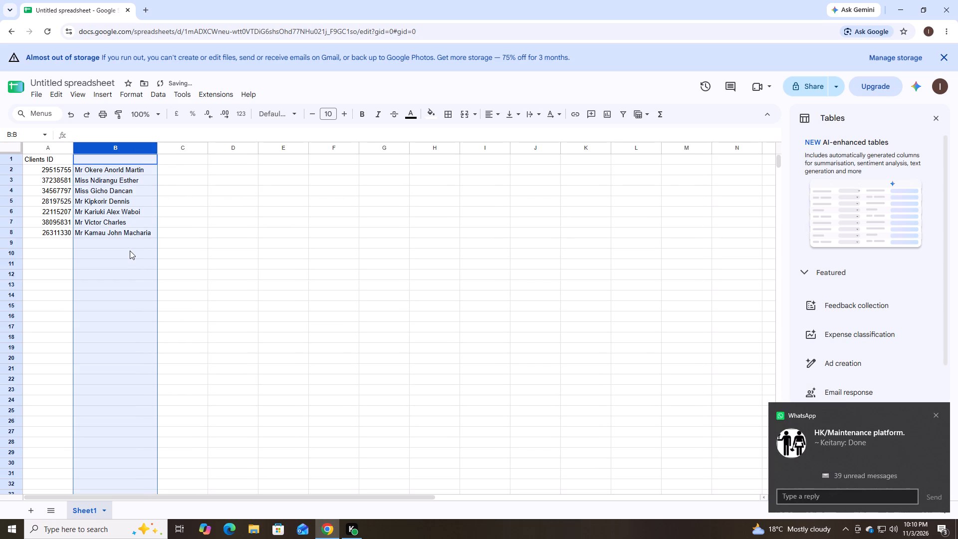
Select cell A9, directly below the seventh client's ID number.
left_click(54, 244)
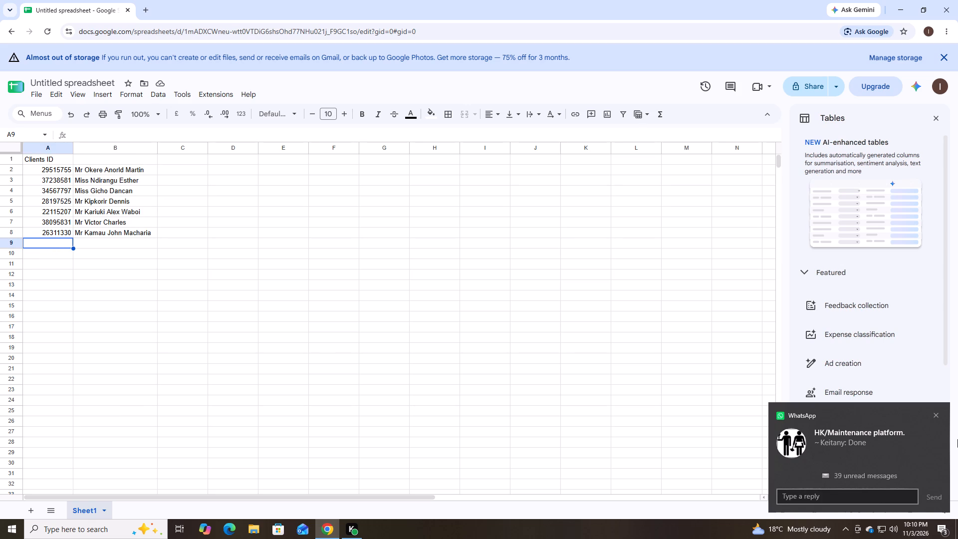
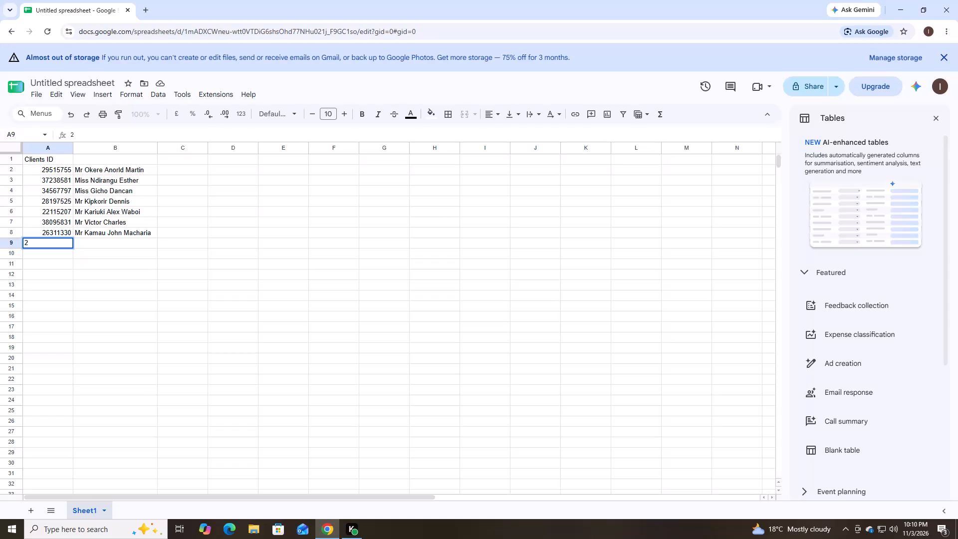
Enter the eighth client's ID number in cell A9, below the seventh client ID.
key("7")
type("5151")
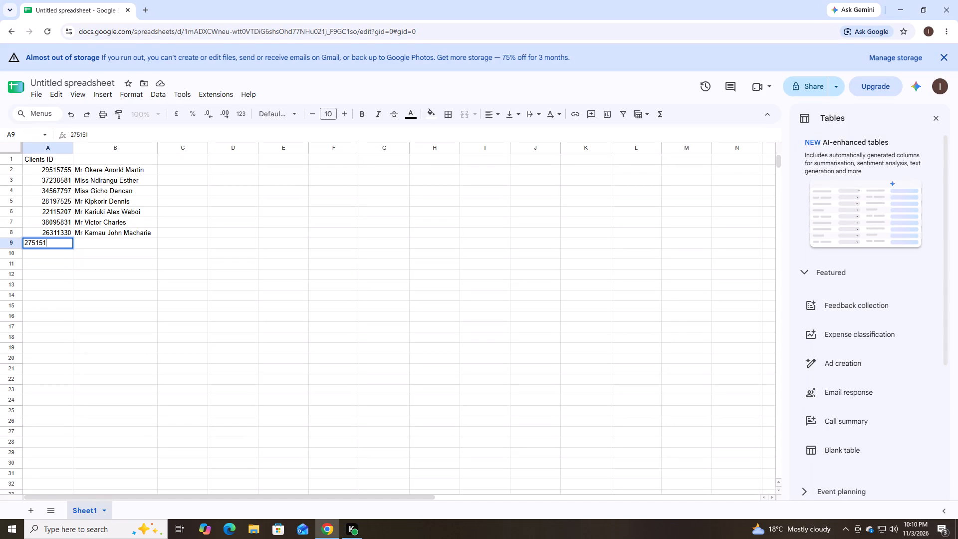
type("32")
Enter the eighth client's full name with the title Miss in cell B9, beside the eighth client ID.
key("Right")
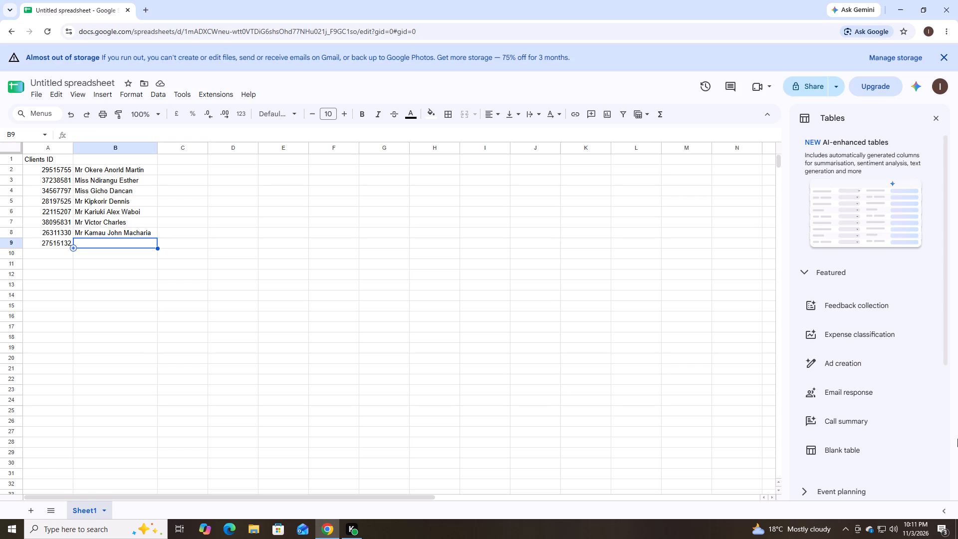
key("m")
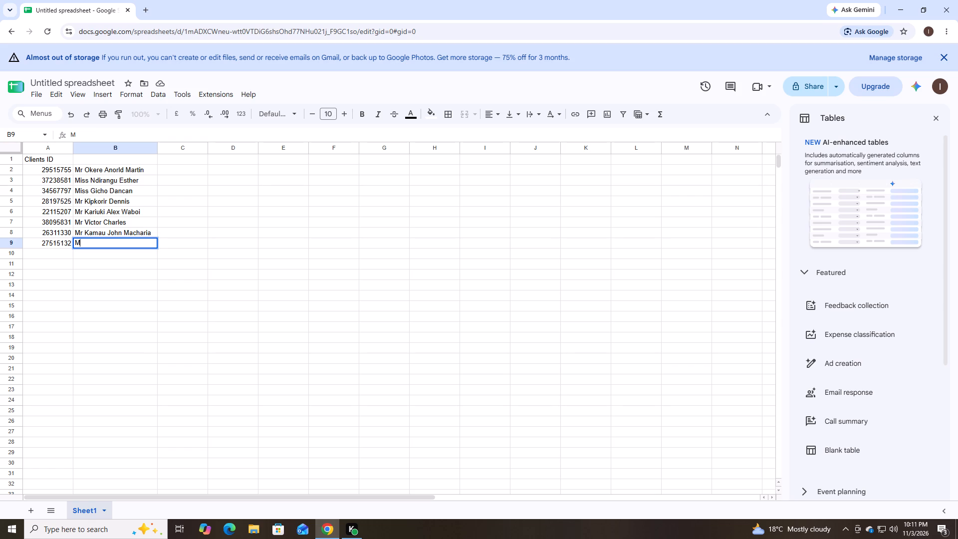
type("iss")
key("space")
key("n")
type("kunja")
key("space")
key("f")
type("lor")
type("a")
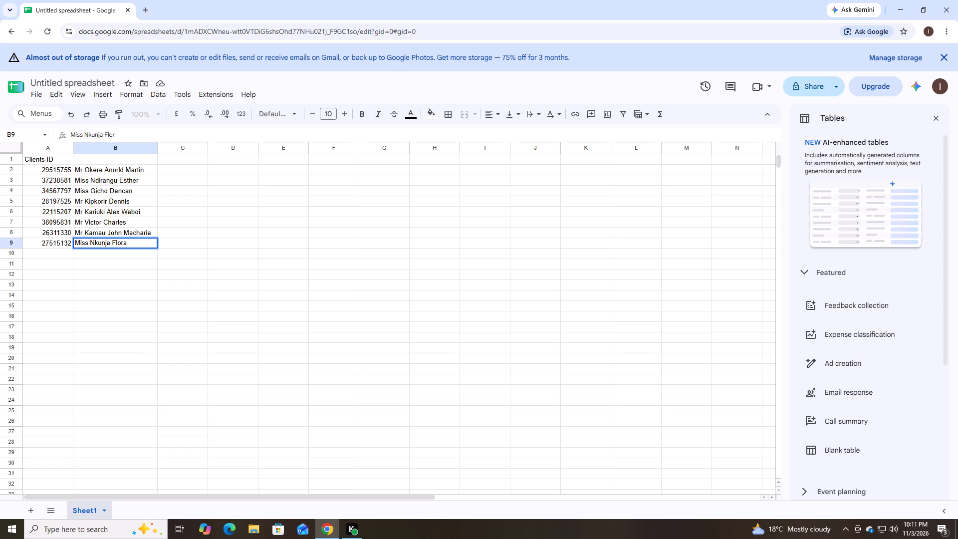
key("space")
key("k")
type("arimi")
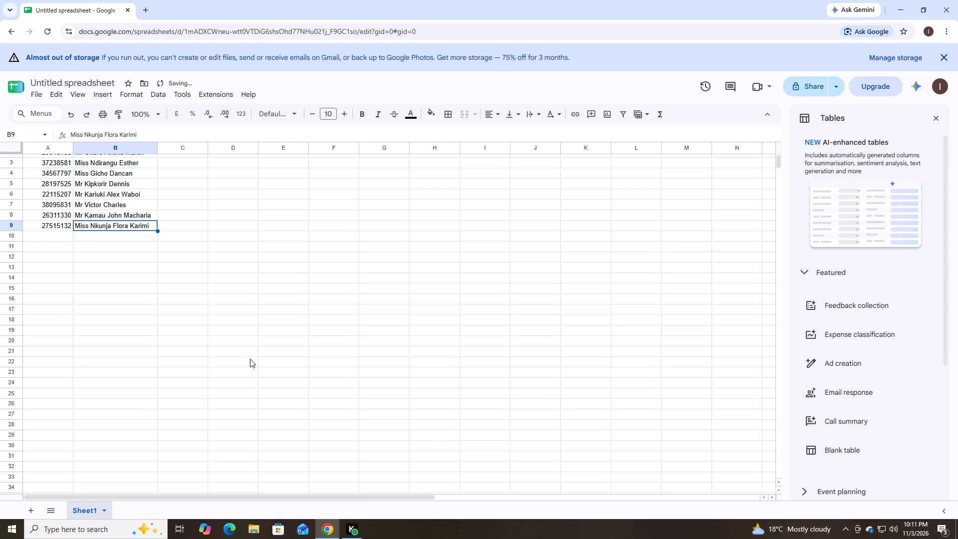
Add the column header Name in cell B1, above the list of client names.
scroll(250, 359, "up", 8)
scroll(38, 377, "up", 1)
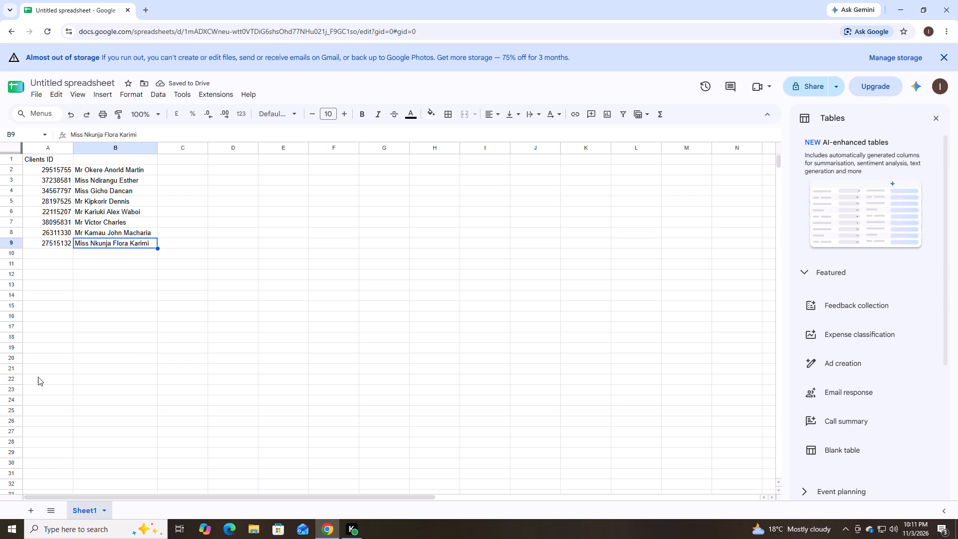
scroll(38, 377, "up", 3)
left_click(109, 159)
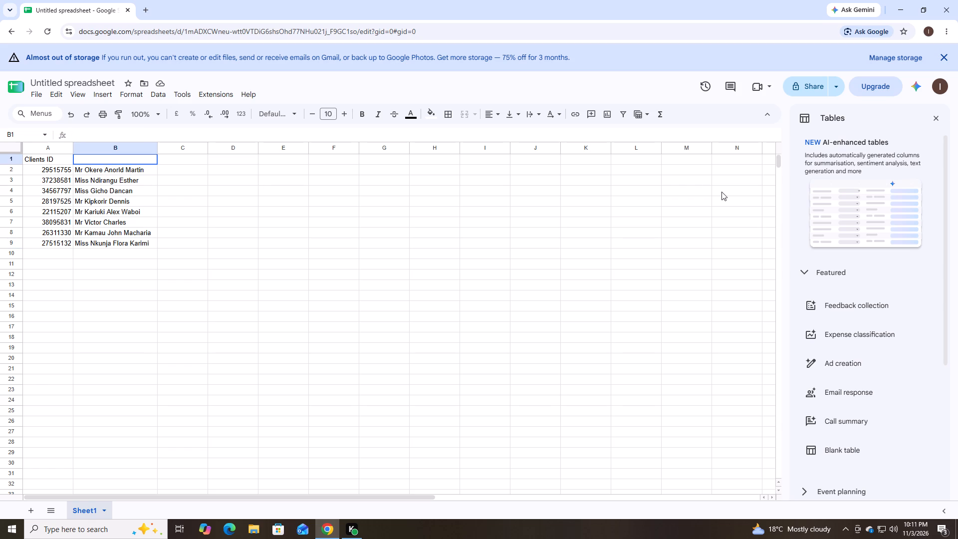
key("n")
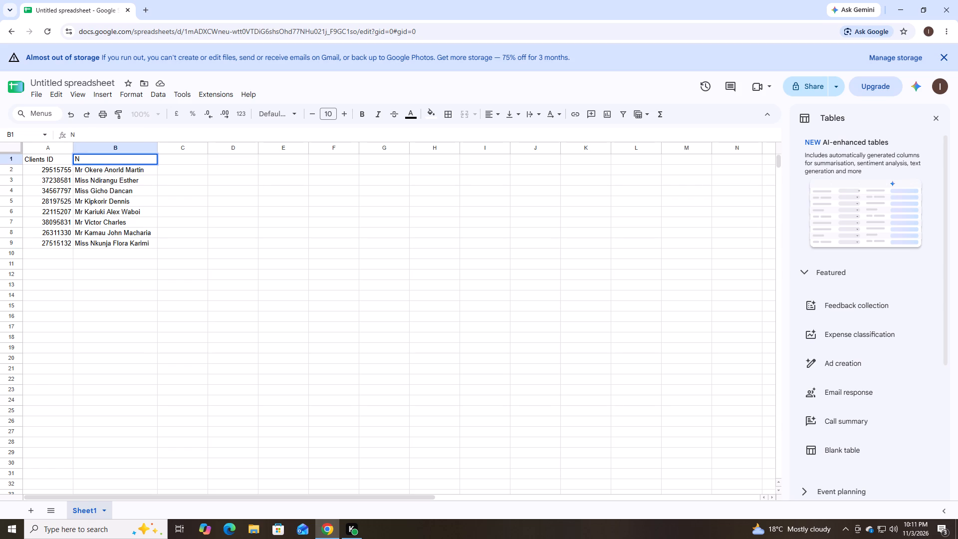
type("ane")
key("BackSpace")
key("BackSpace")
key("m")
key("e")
Enter the ninth client's ID number in cell A10, below the eighth client ID.
left_click(59, 256)
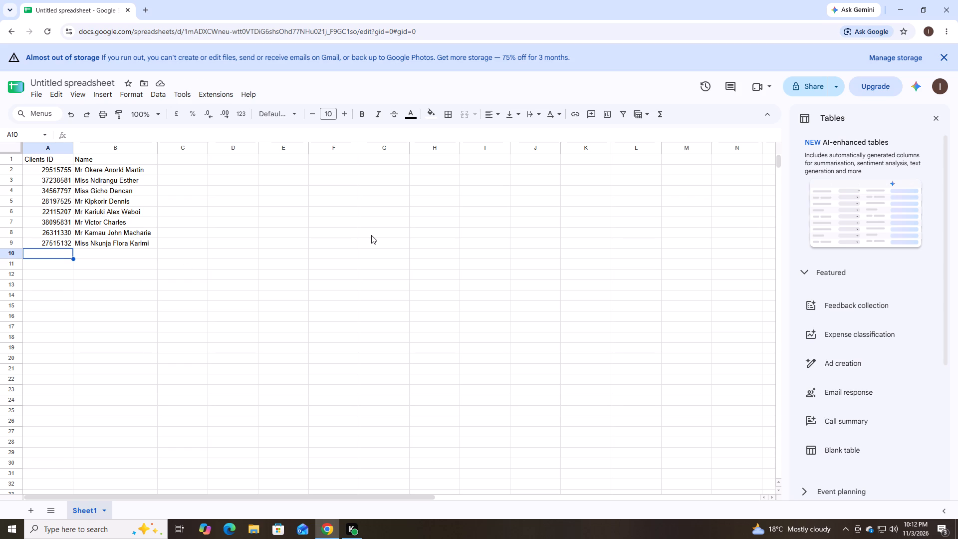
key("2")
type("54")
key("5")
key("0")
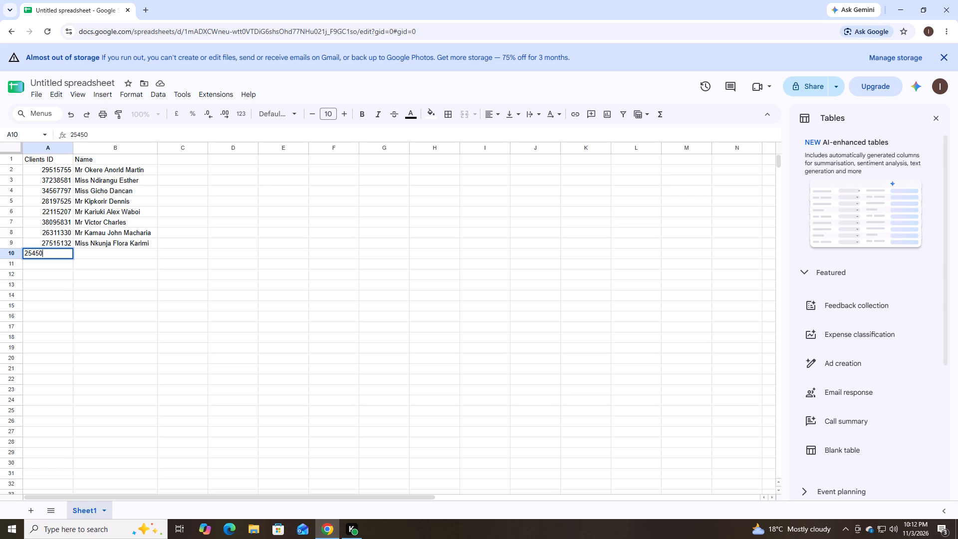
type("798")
Enter the ninth client's full name with the title Mrs in cell B10, beside the ninth client ID.
left_click(135, 256)
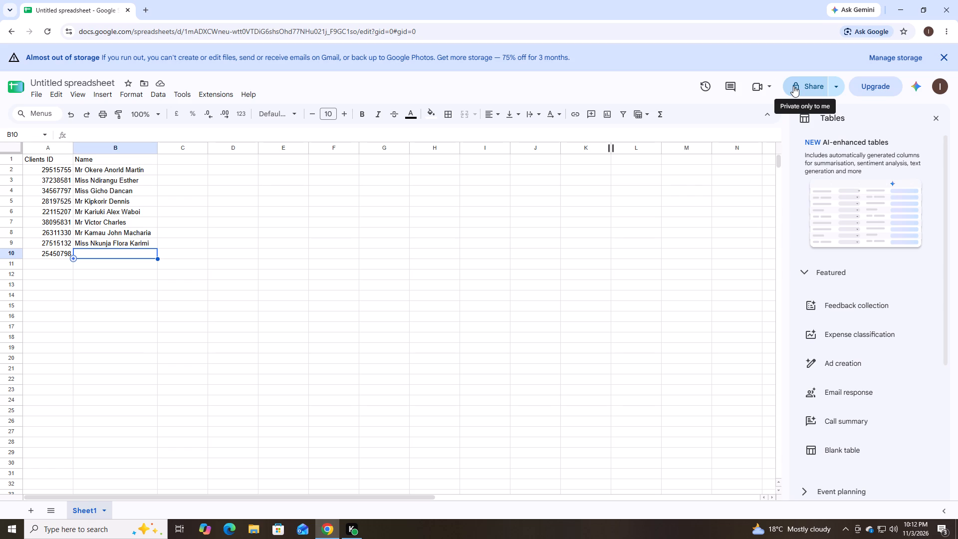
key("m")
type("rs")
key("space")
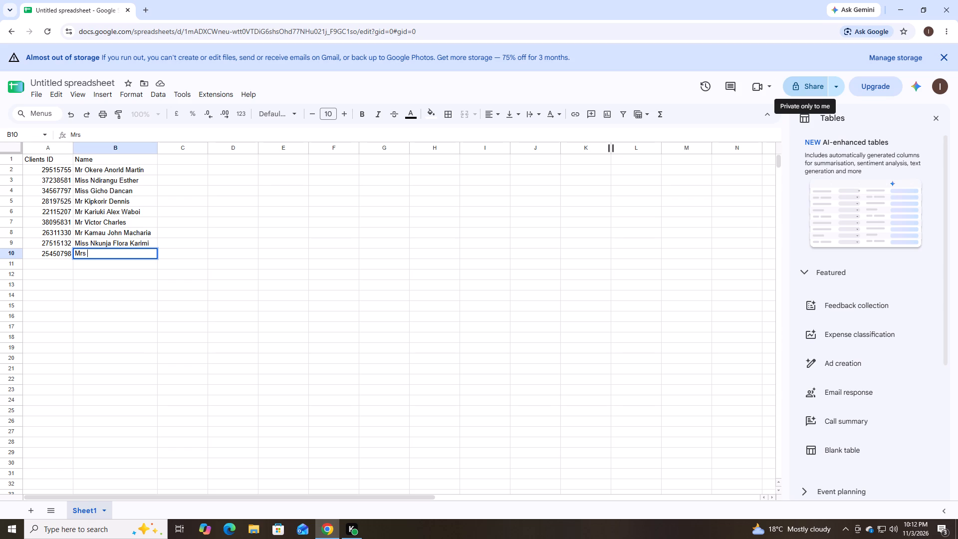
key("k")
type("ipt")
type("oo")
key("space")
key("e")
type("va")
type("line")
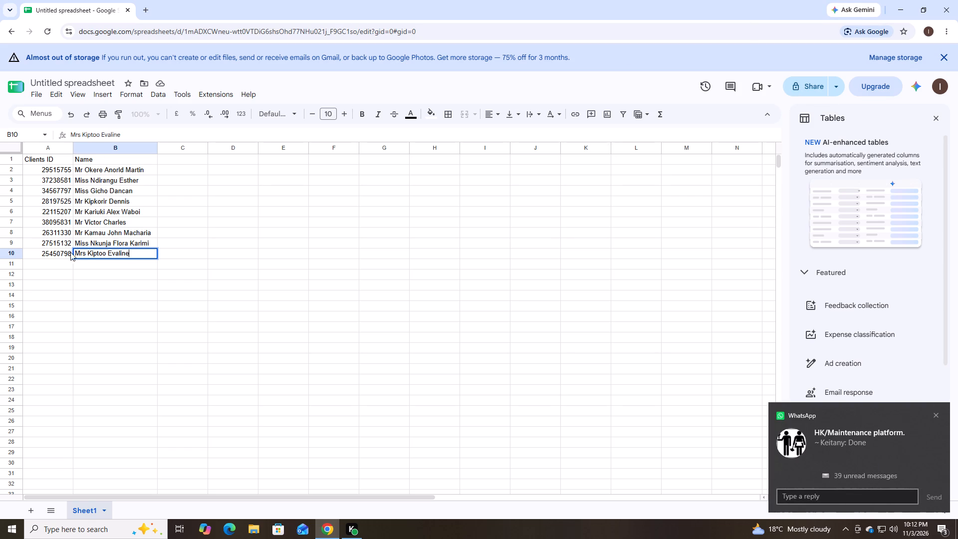
Enter the tenth client's ID number in cell A11, below the ninth client ID.
left_click(61, 265)
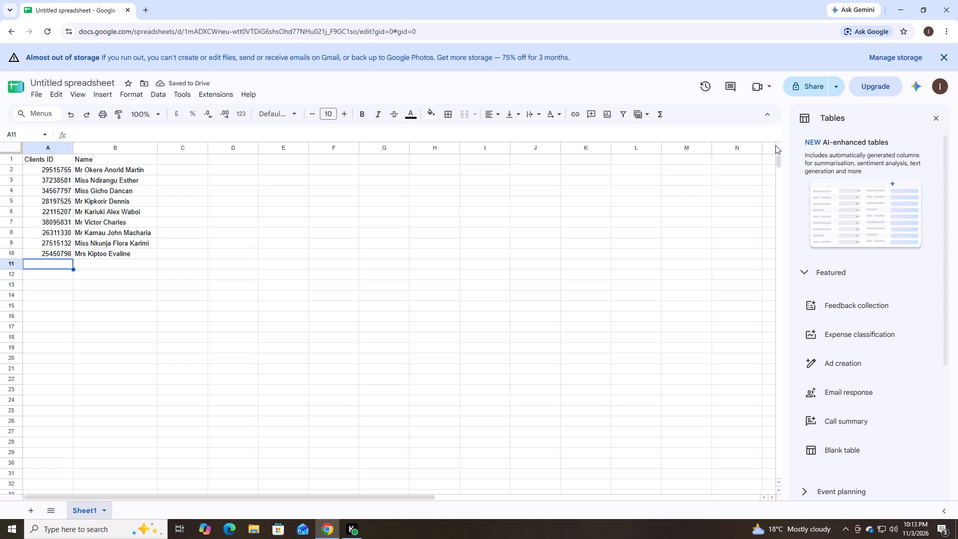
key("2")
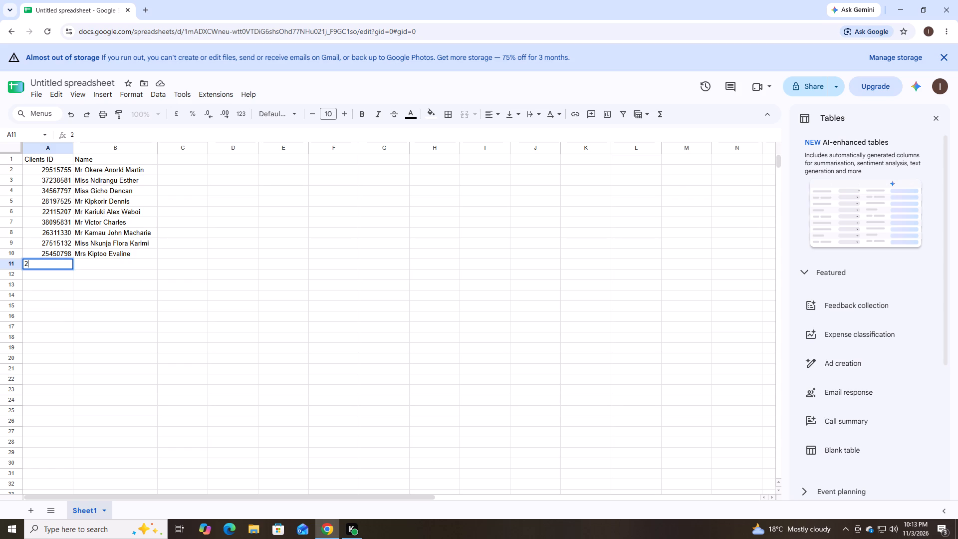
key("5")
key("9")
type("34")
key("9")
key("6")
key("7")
Enter the tenth client's full name with the title Miss in cell B11, beside the tenth client ID.
left_click(130, 267)
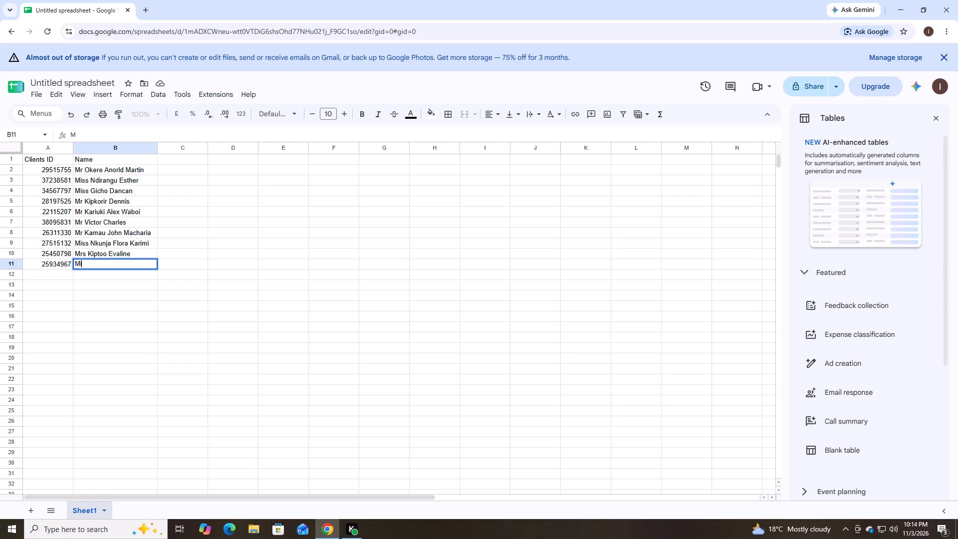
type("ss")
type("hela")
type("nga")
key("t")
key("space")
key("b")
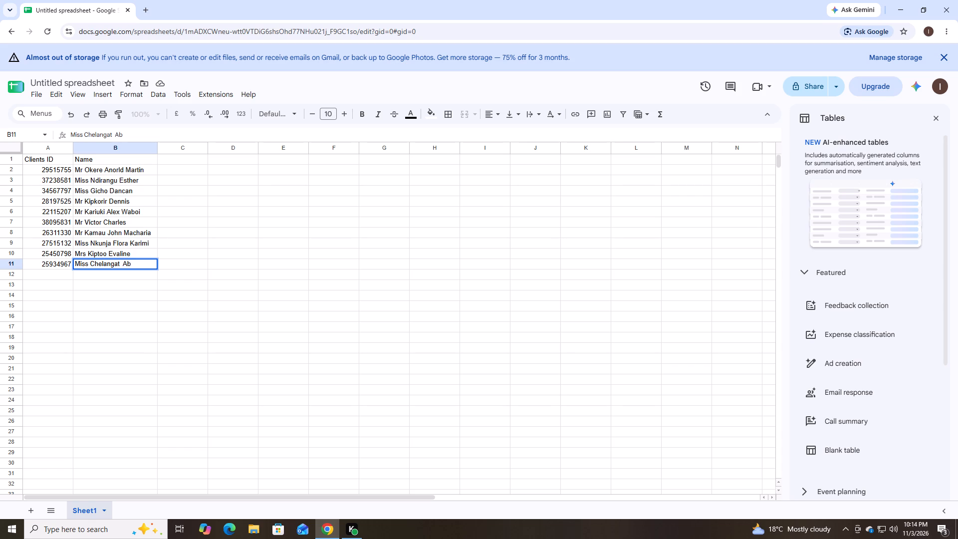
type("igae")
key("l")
Select cell C1, beside the Name header, in the header row.
left_click(195, 161)
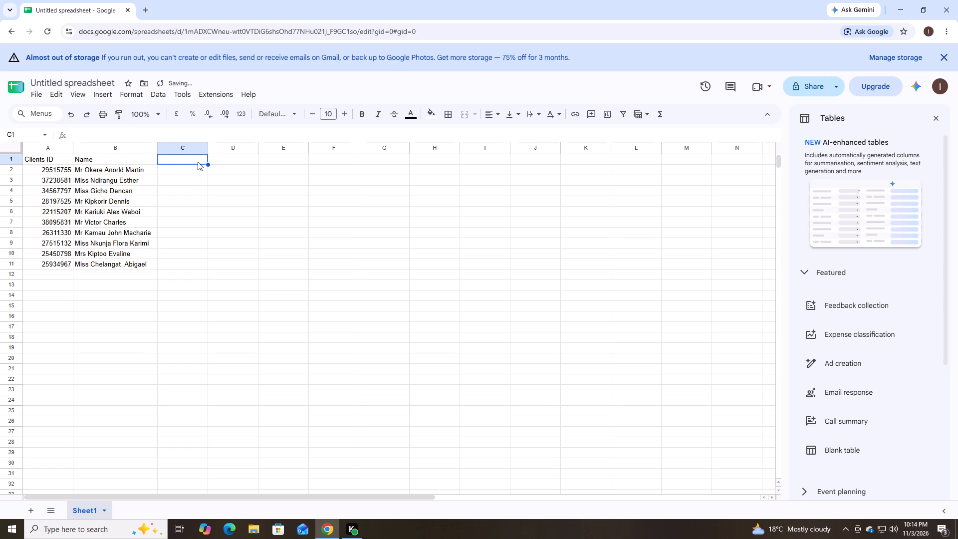
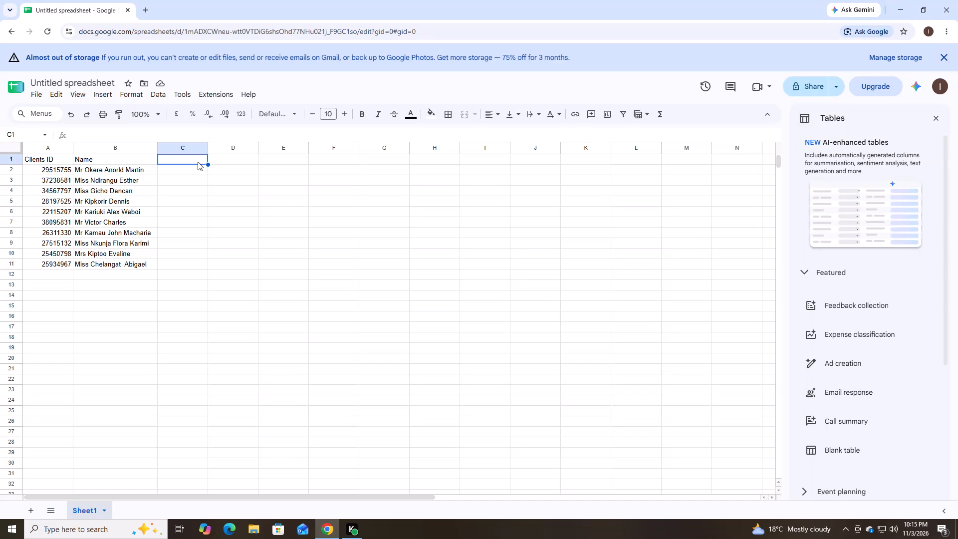
Enter the header Age in cell C1, beside the Name header.
key("a")
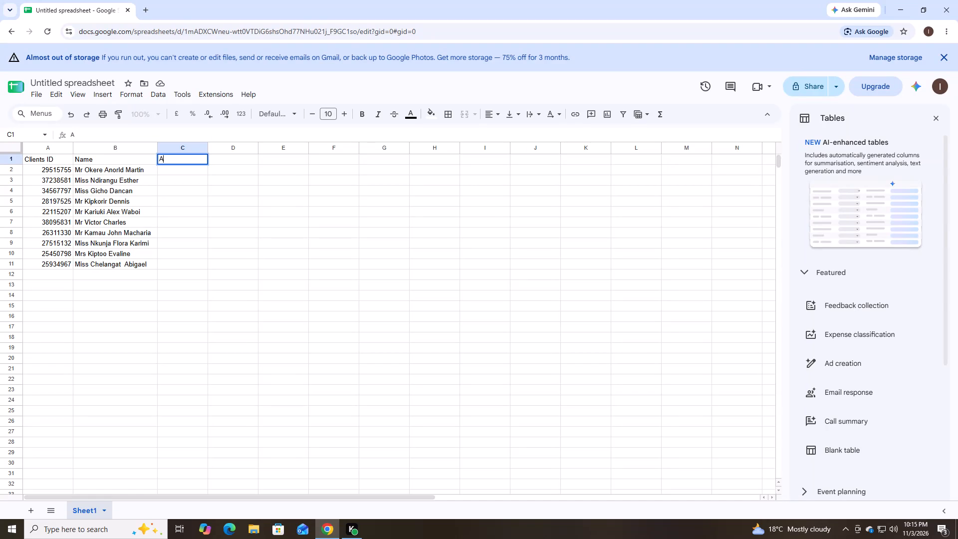
type("ge")
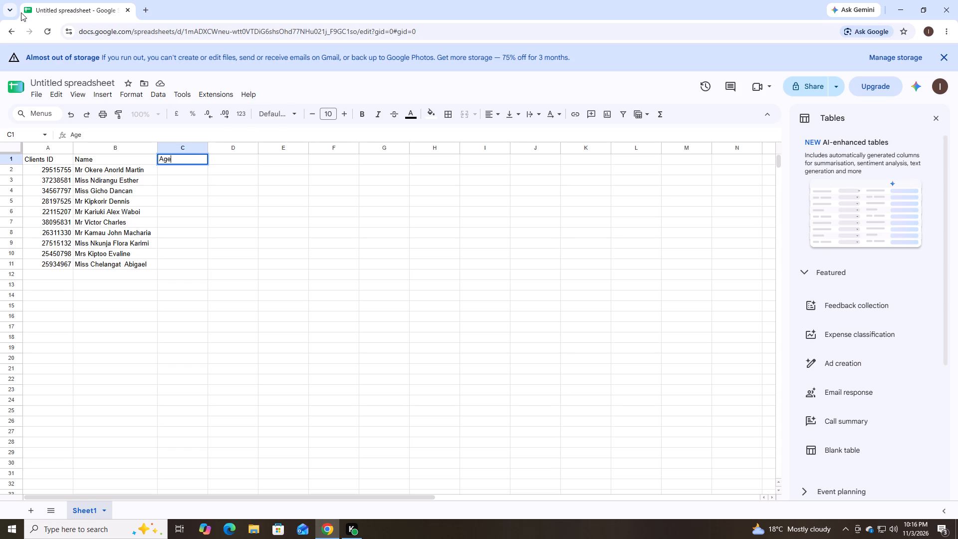
Enter the ages 34, 26, 28, 35 and 46 for the first five clients in cells C2 to C6.
left_click(167, 169)
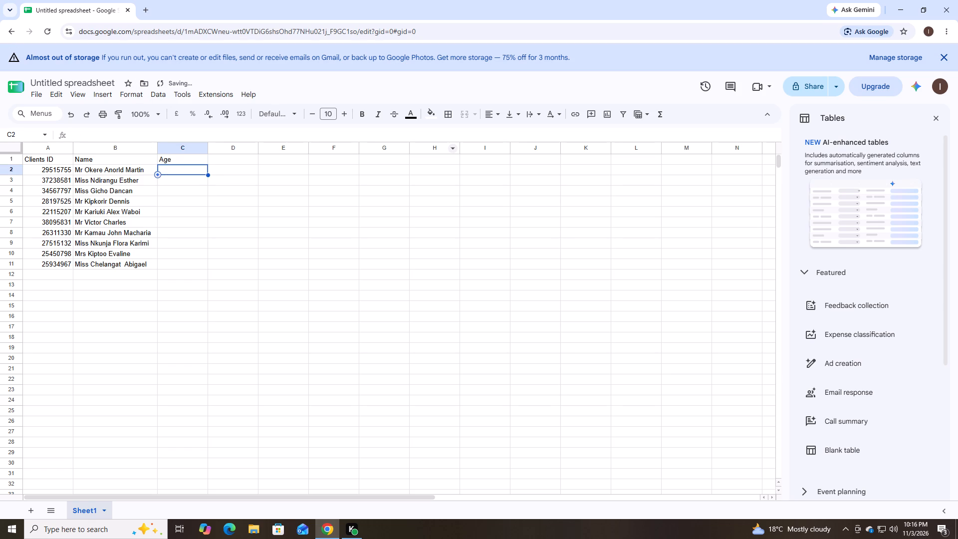
type("34")
key("Return")
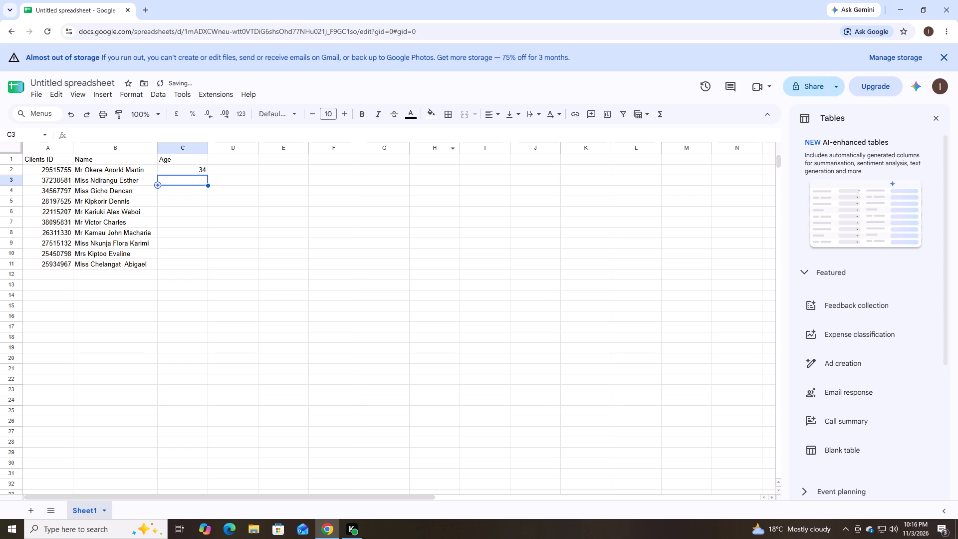
key("2")
key("6")
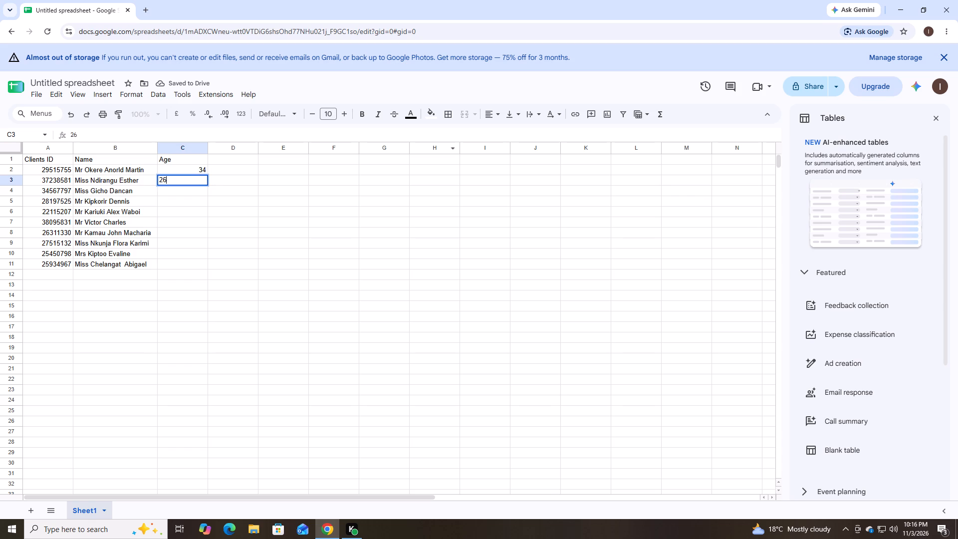
key("Down")
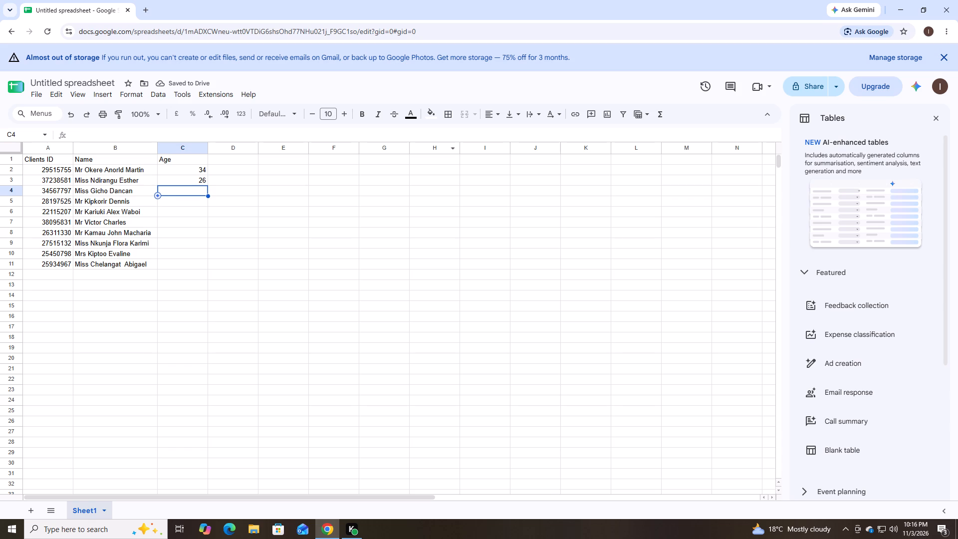
key("2")
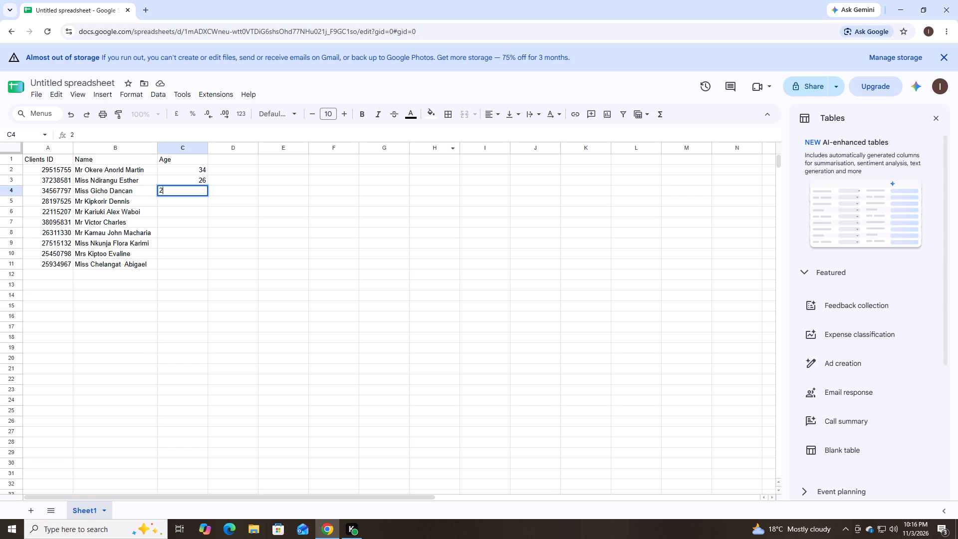
key("8")
key("Down")
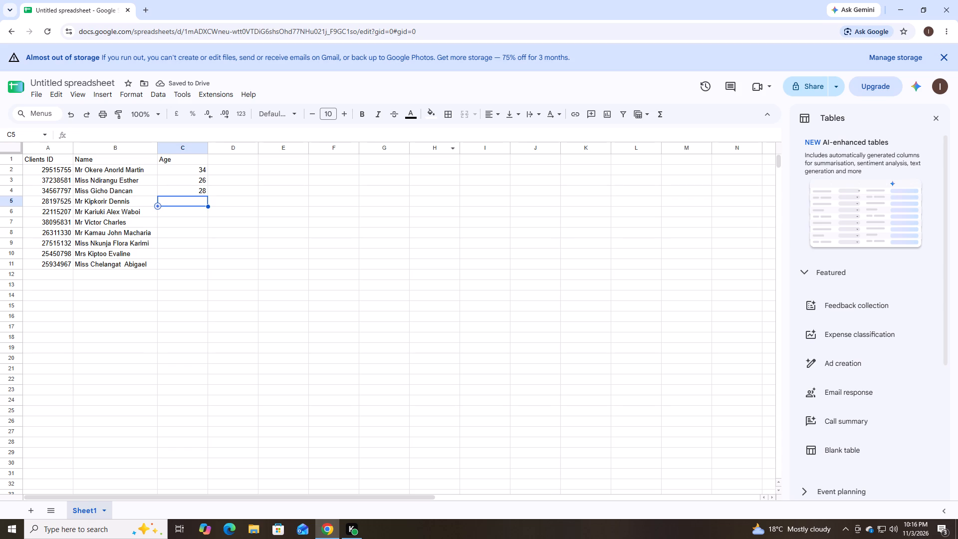
type("35")
key("Down")
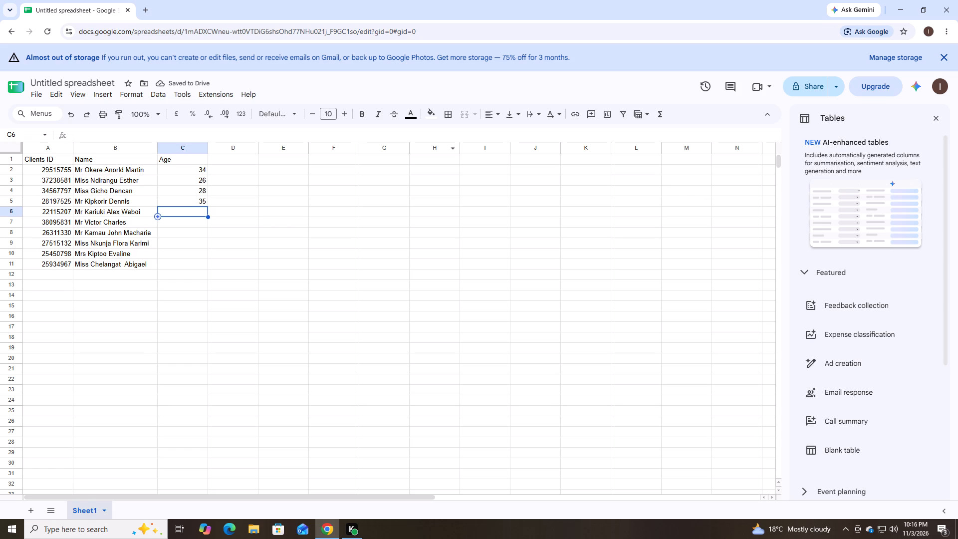
type("46")
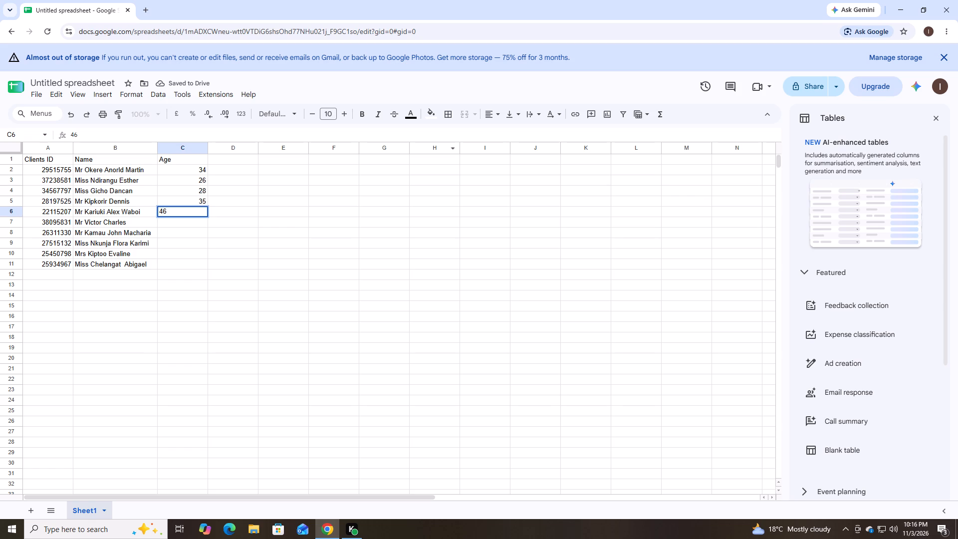
key("Down")
Enter the ages 26, 38, 38, 39 and 39 for the remaining five clients in cells C7 to C11.
key("2")
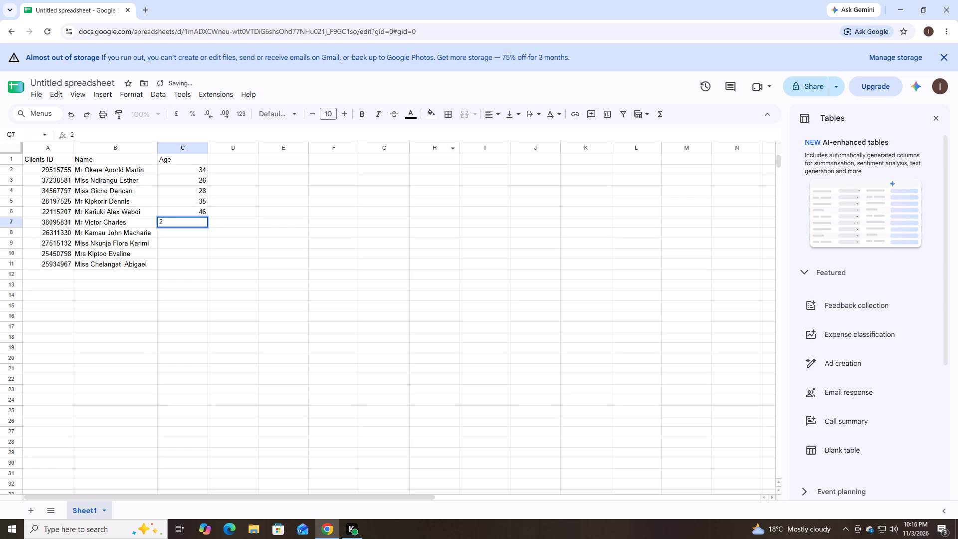
key("6")
key("Down")
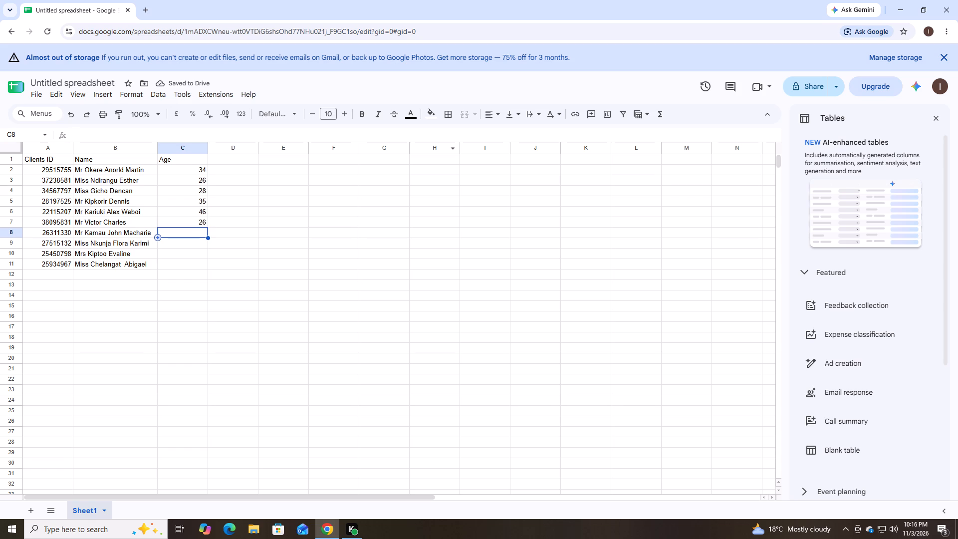
key("3")
key("8")
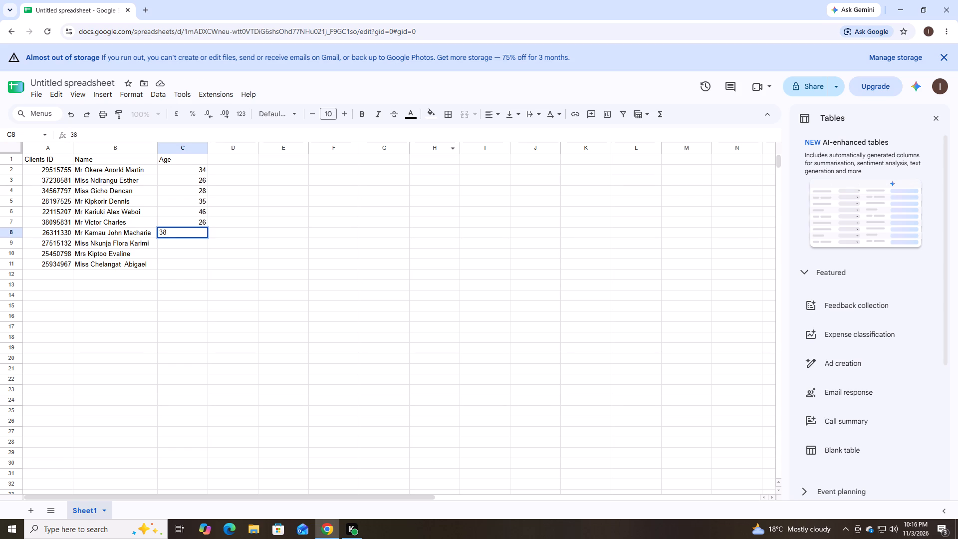
key("Down")
key("3")
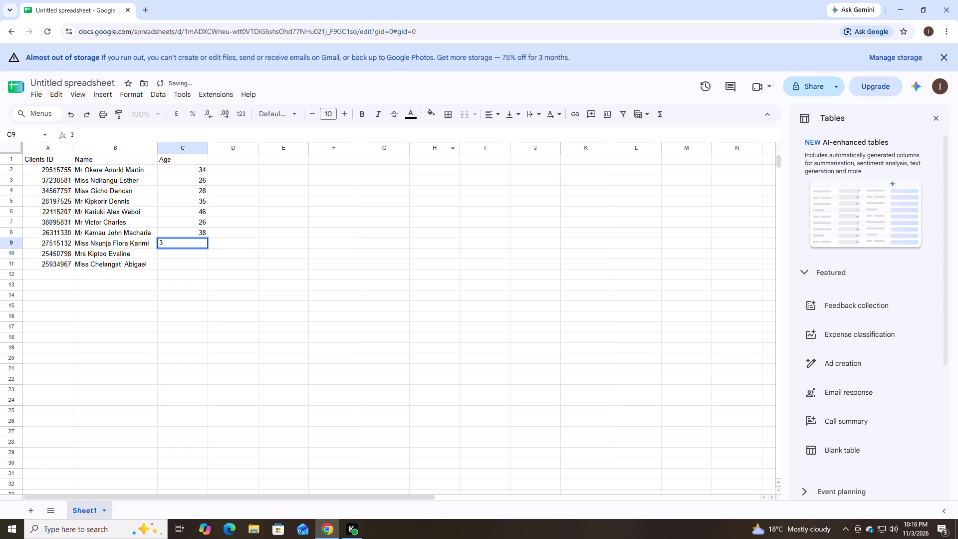
key("8")
key("Down")
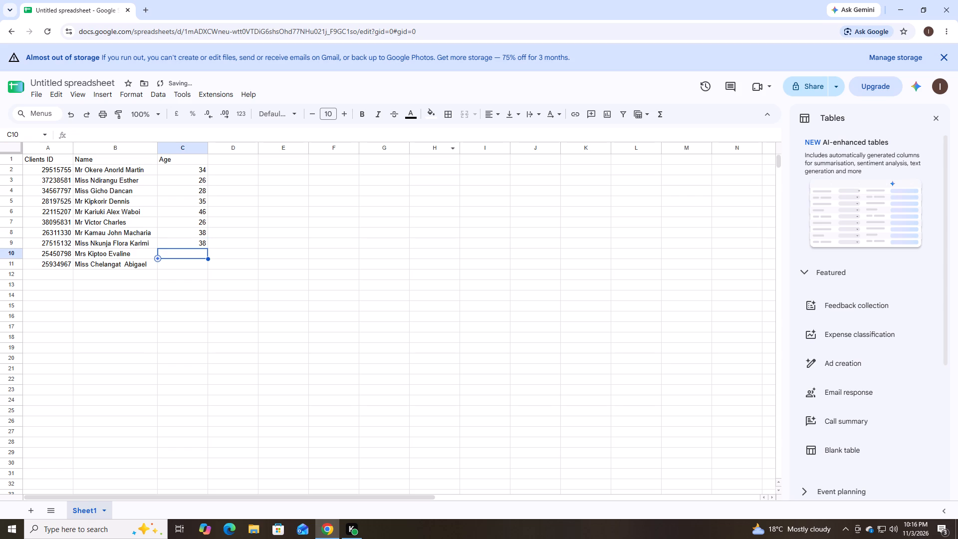
key("3")
key("9")
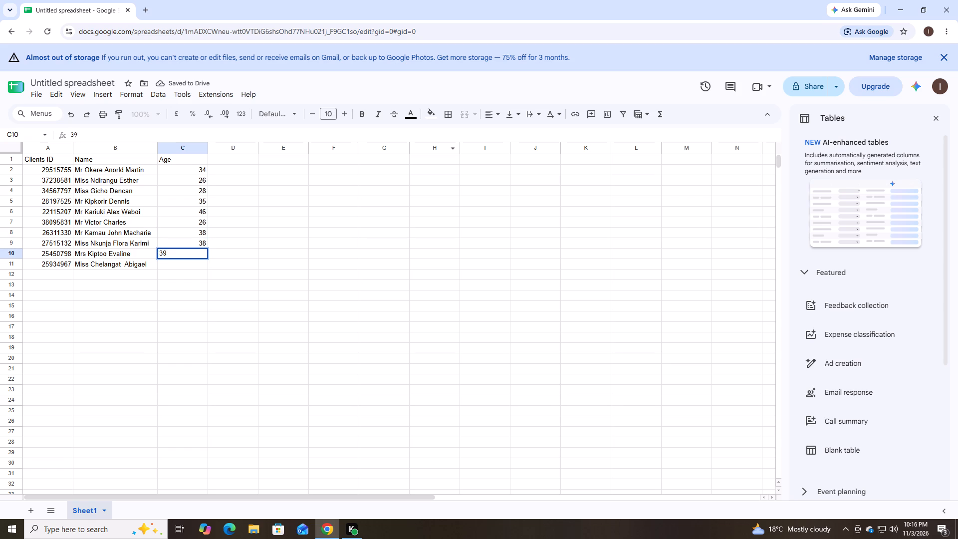
key("Down")
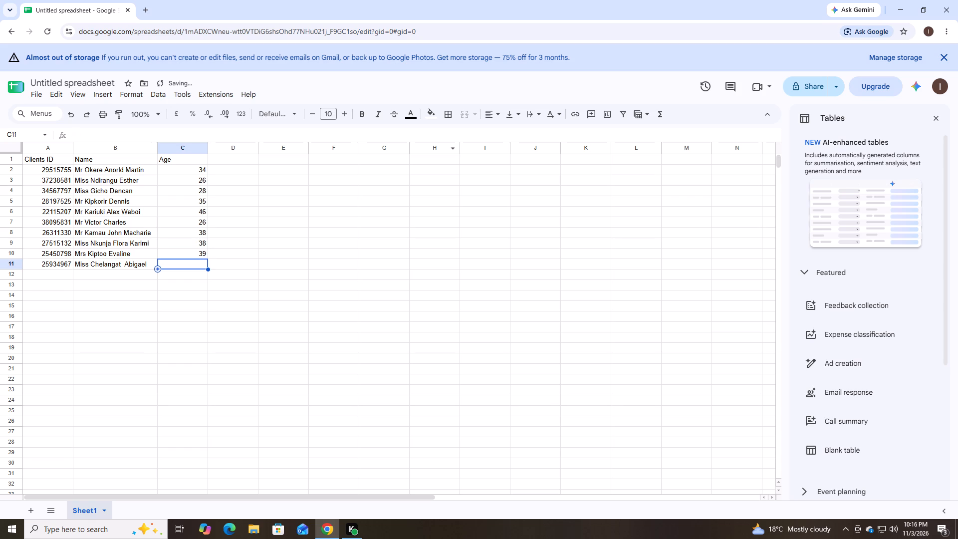
key("3")
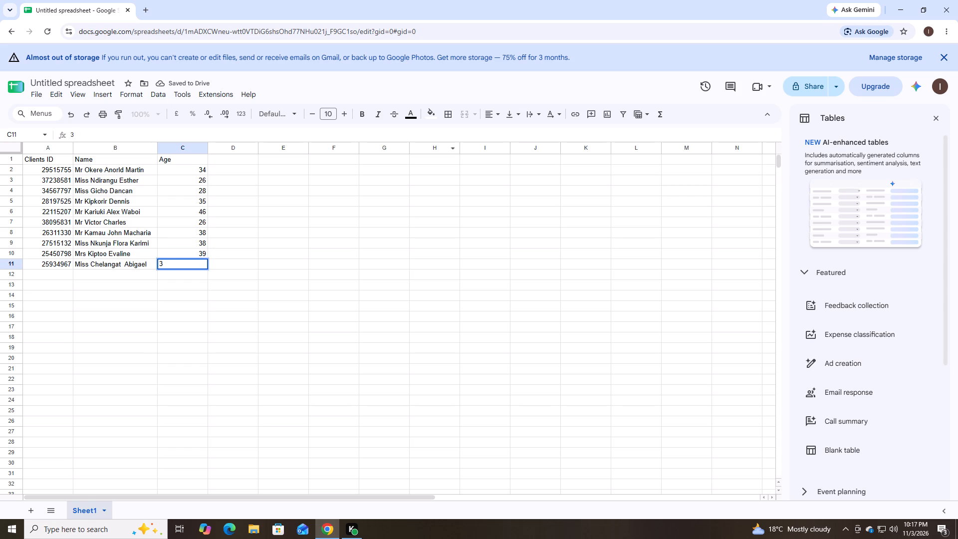
key("9")
key("Down")
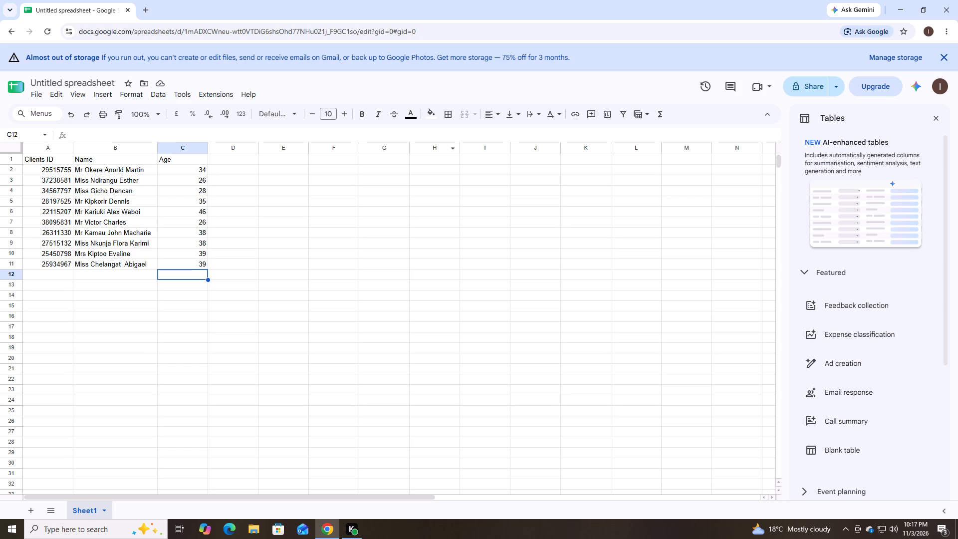
Narrow the Age column C slightly, to about three quarters of its default width.
left_click(244, 163)
left_click(200, 158)
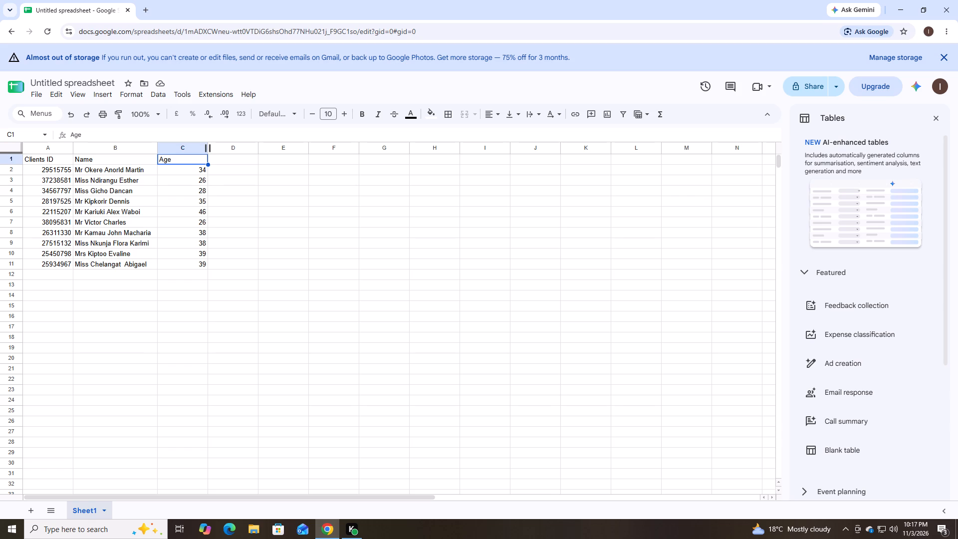
left_click(207, 144)
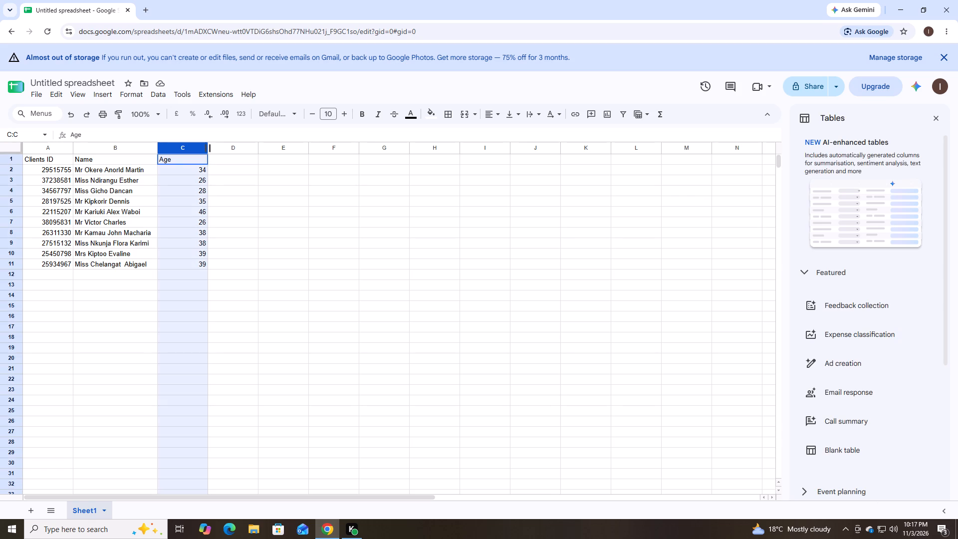
left_click_drag(207, 149, 196, 154)
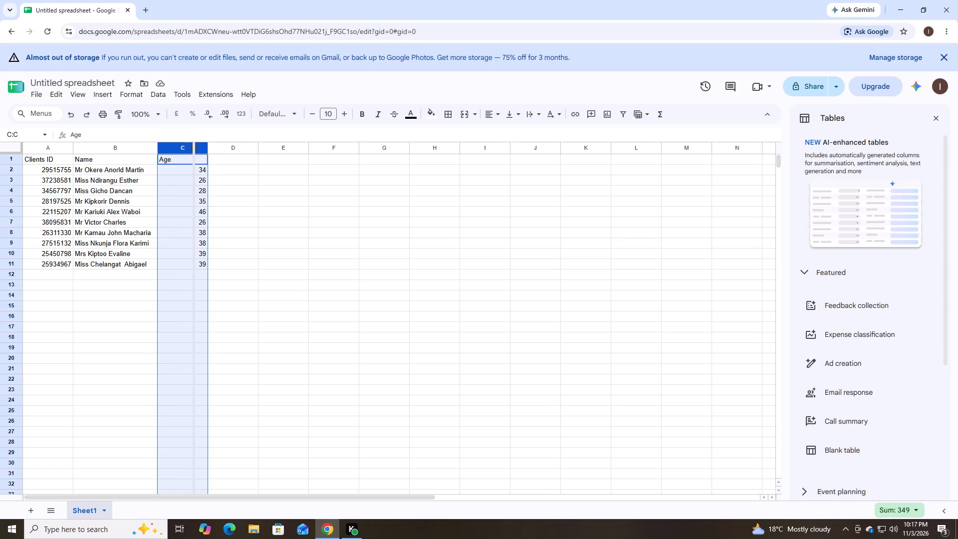
left_click_drag(196, 154, 195, 156)
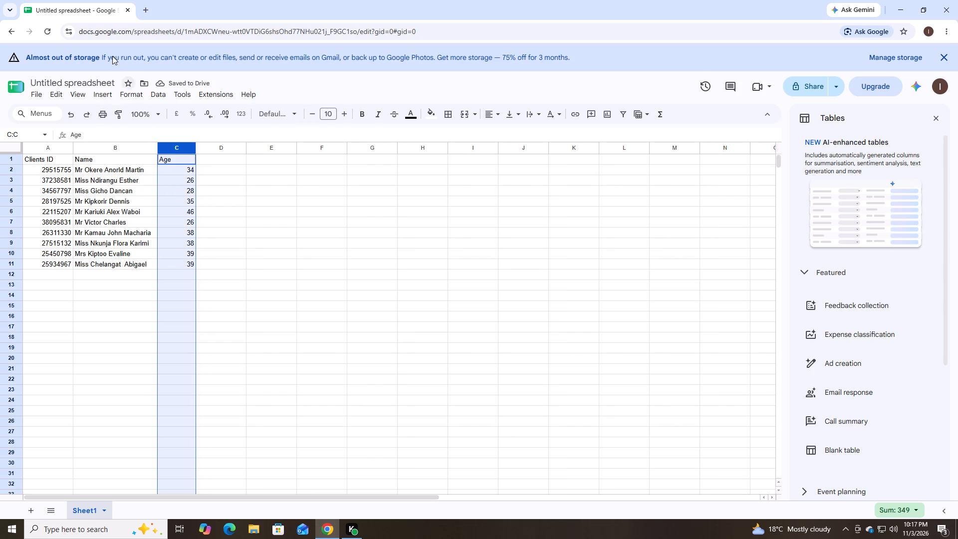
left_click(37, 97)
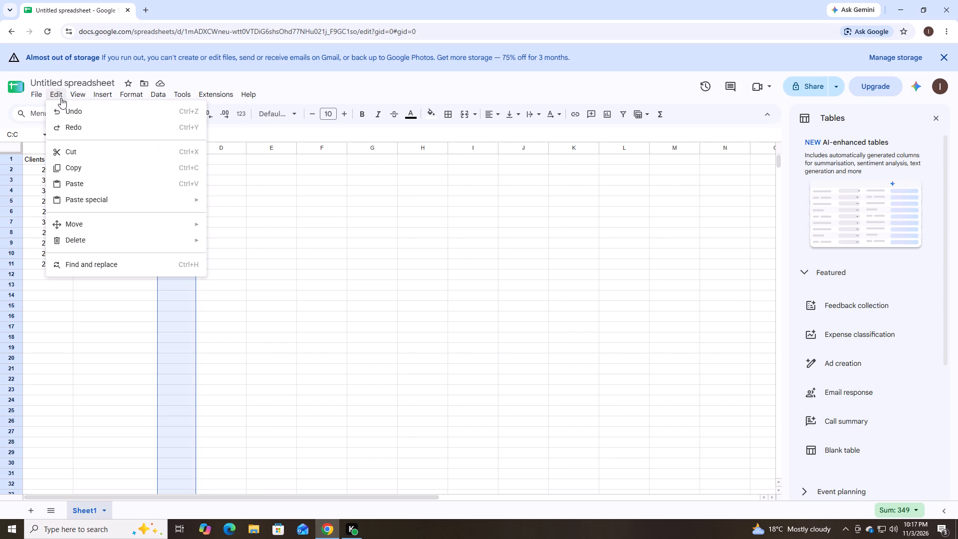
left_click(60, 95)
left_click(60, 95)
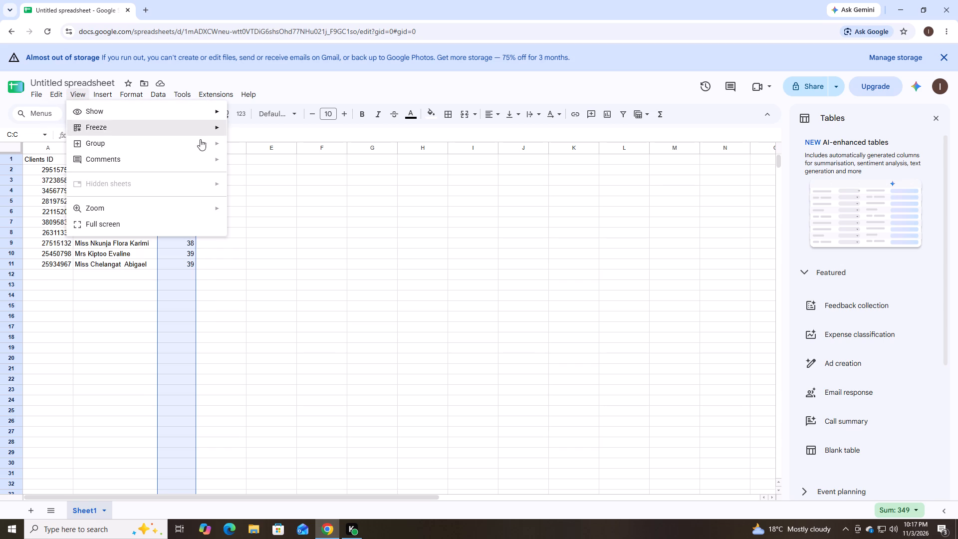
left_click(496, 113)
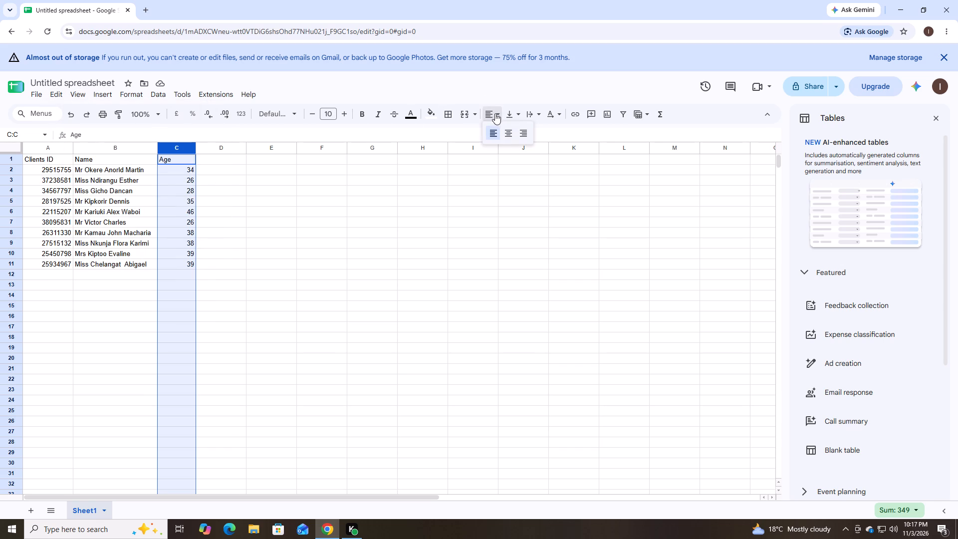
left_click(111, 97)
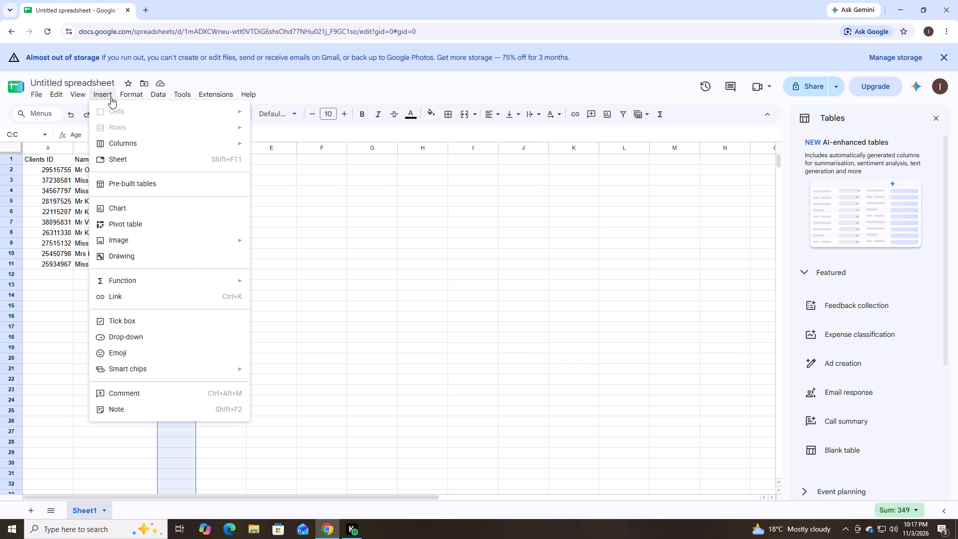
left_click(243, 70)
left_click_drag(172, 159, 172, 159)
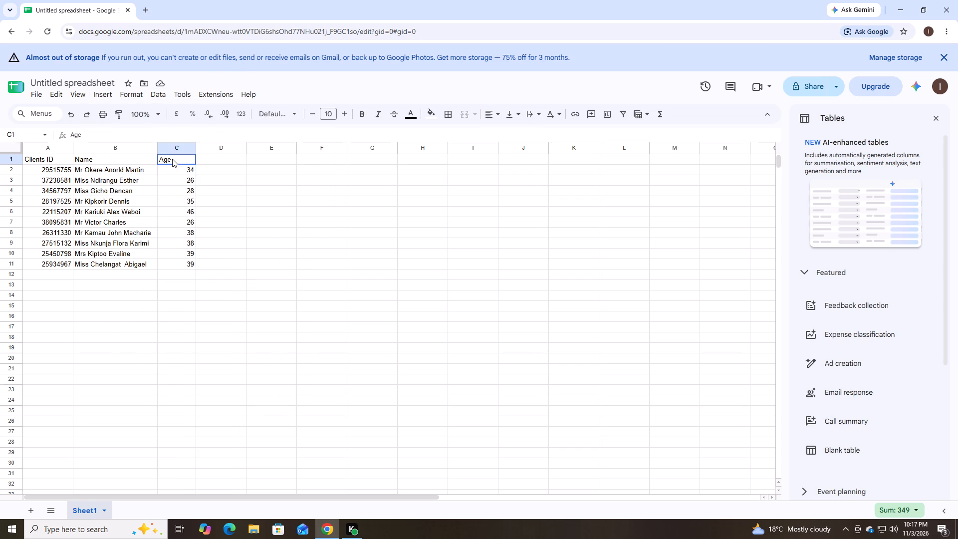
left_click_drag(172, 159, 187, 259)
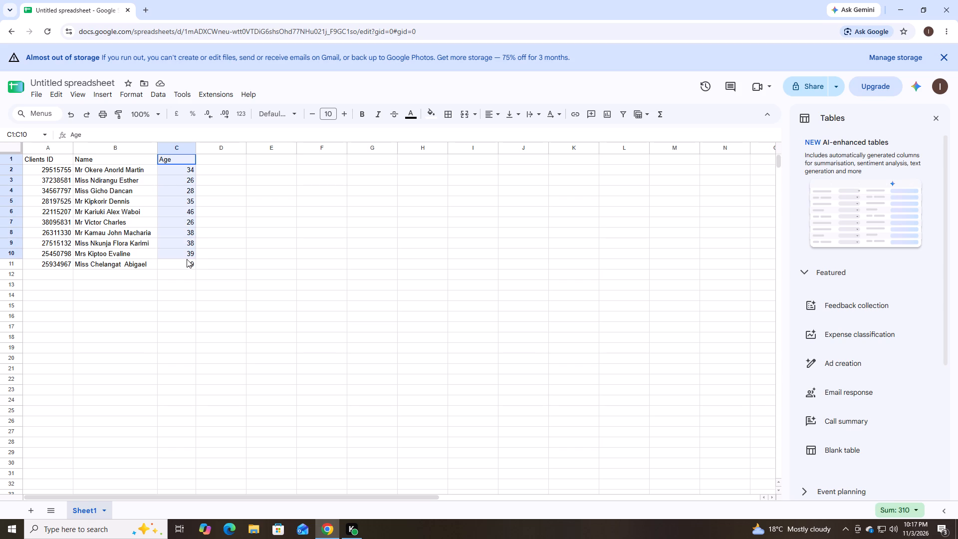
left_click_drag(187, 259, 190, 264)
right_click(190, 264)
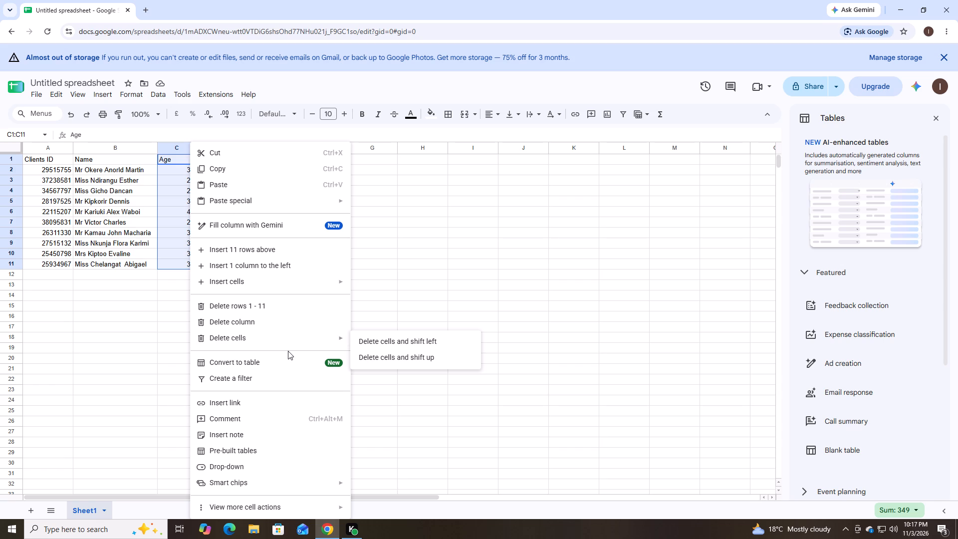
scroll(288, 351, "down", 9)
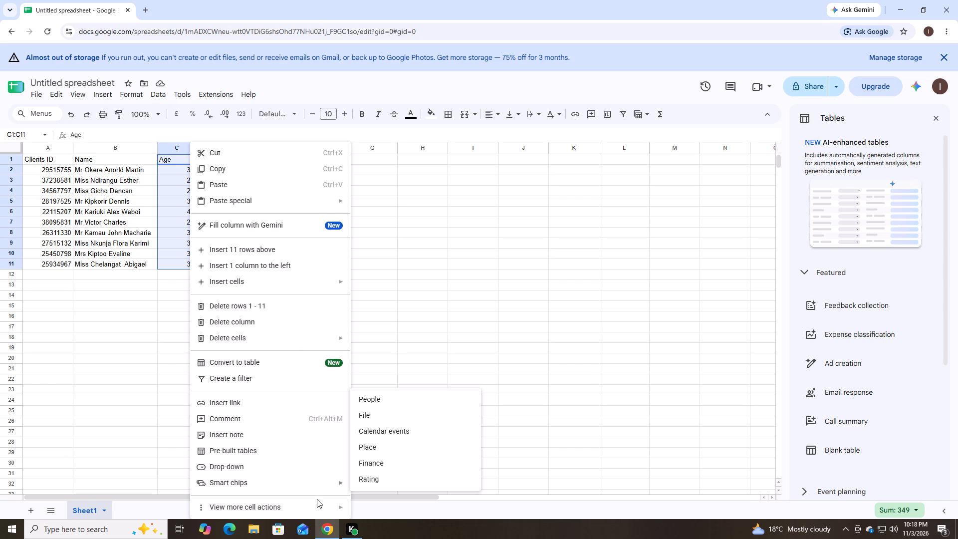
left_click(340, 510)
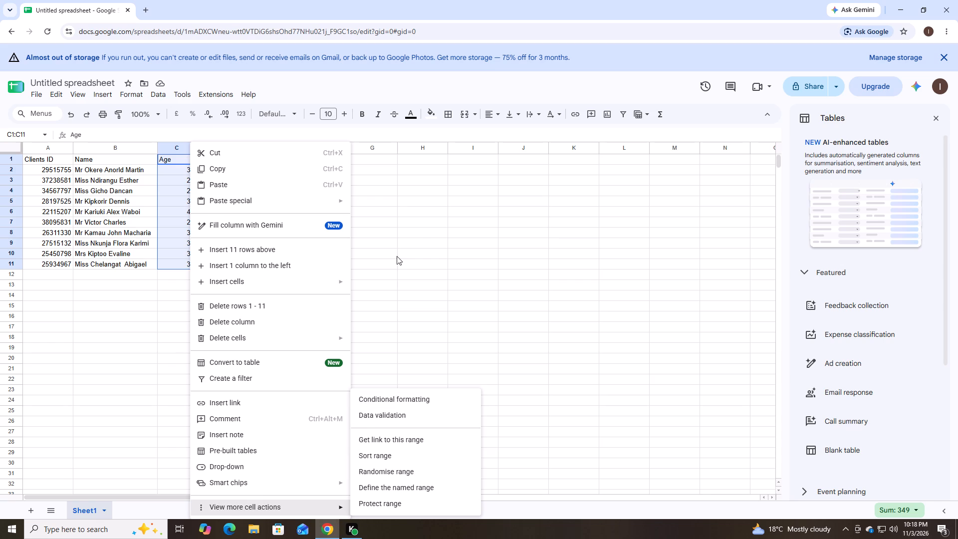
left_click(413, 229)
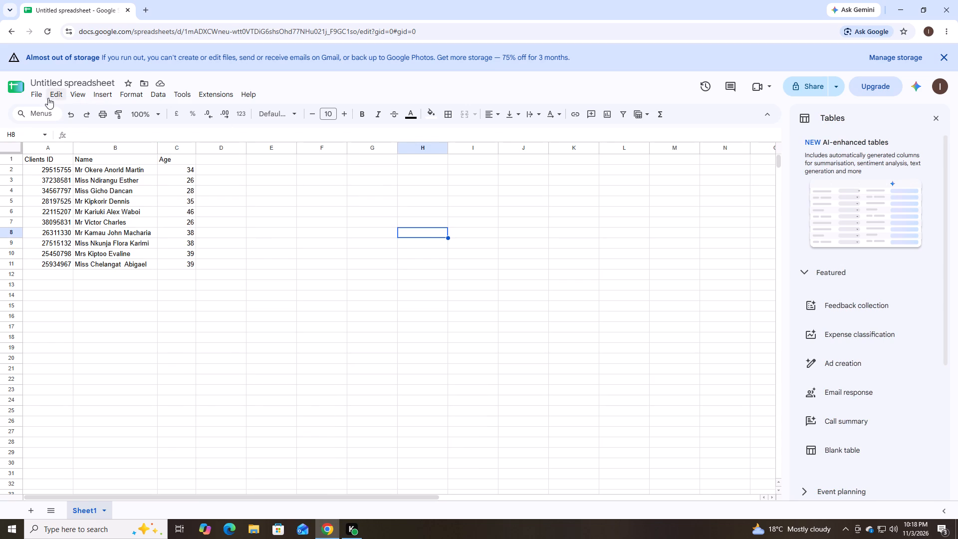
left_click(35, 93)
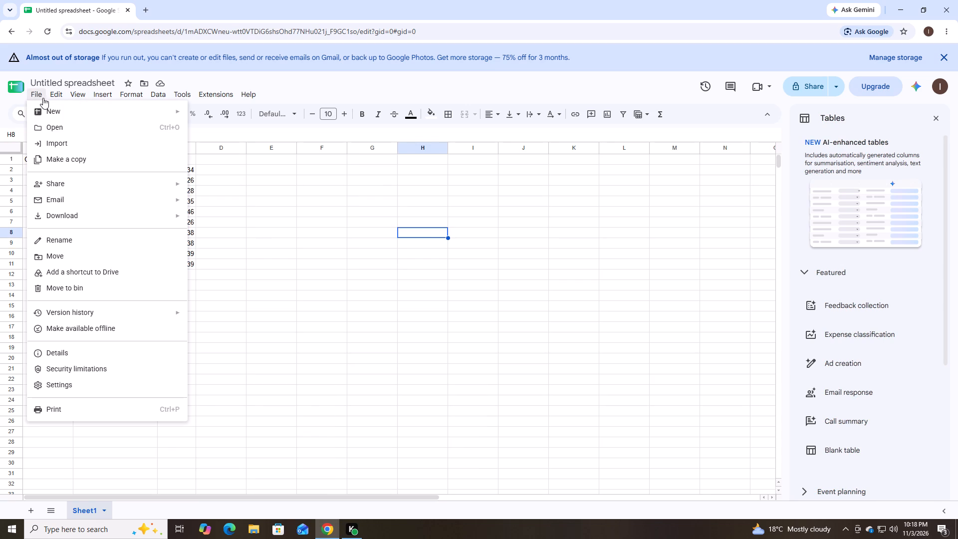
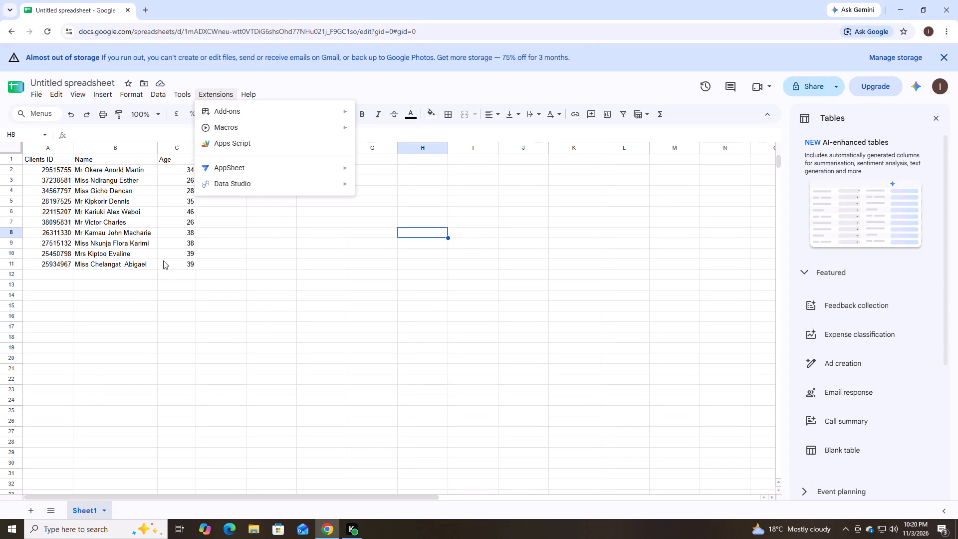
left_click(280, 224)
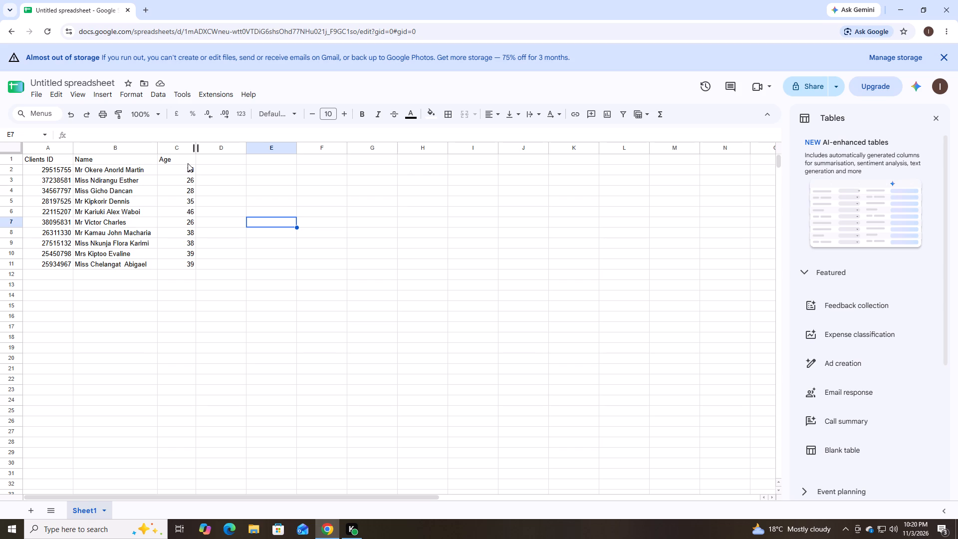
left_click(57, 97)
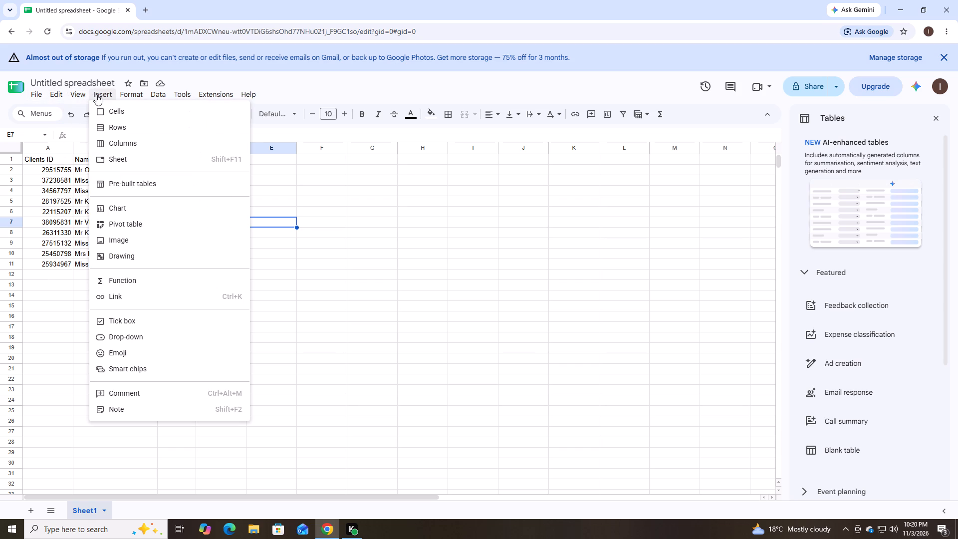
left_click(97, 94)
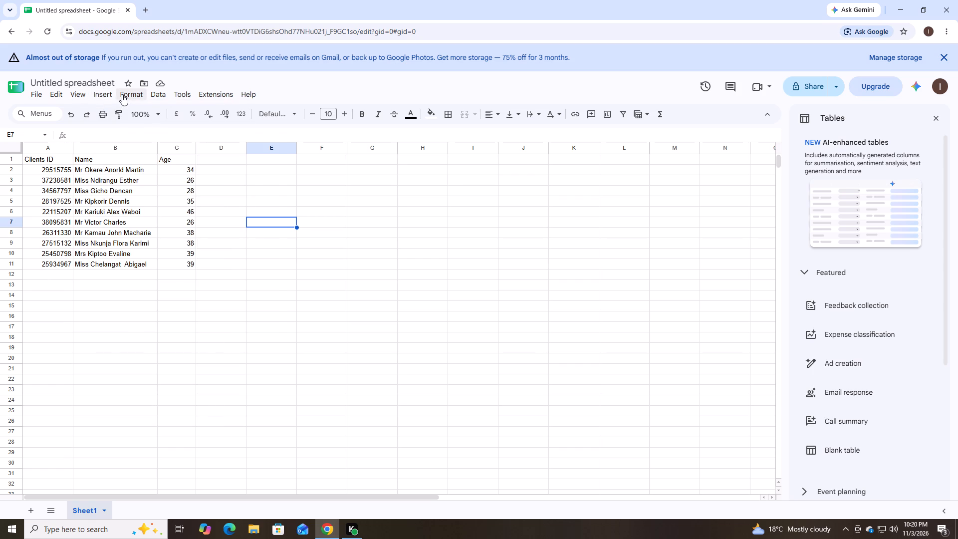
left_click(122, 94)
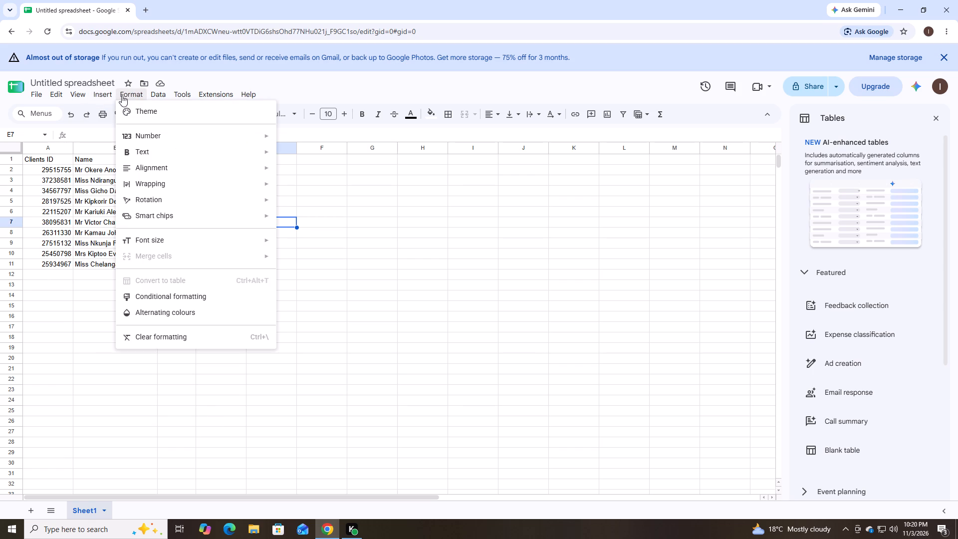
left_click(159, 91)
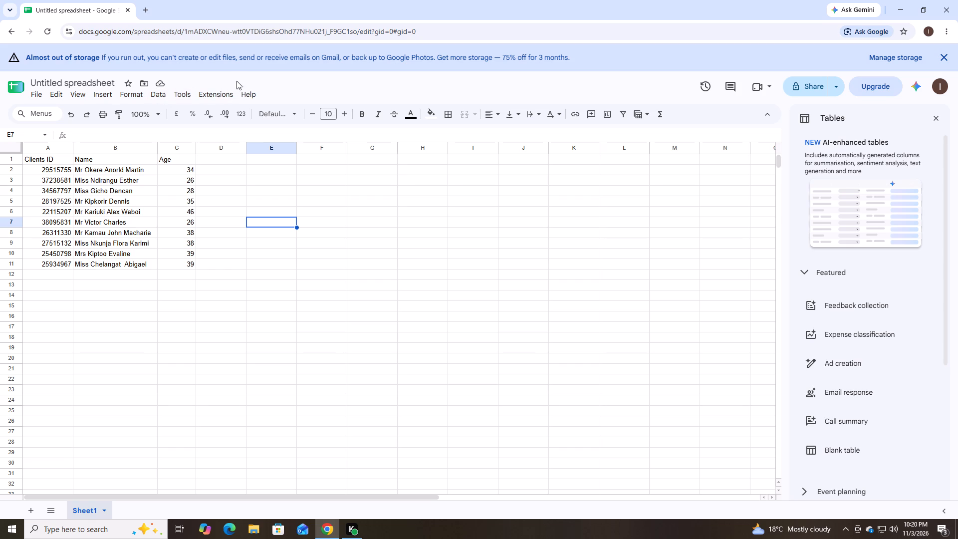
Enter the header Type Of Work in cell D1, beside the Age header.
left_click(216, 159)
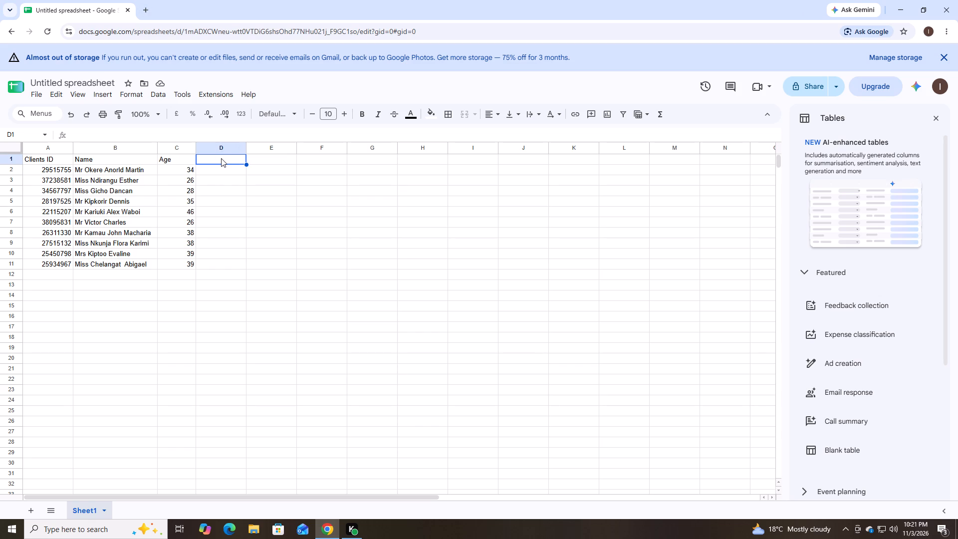
key("t")
key("y")
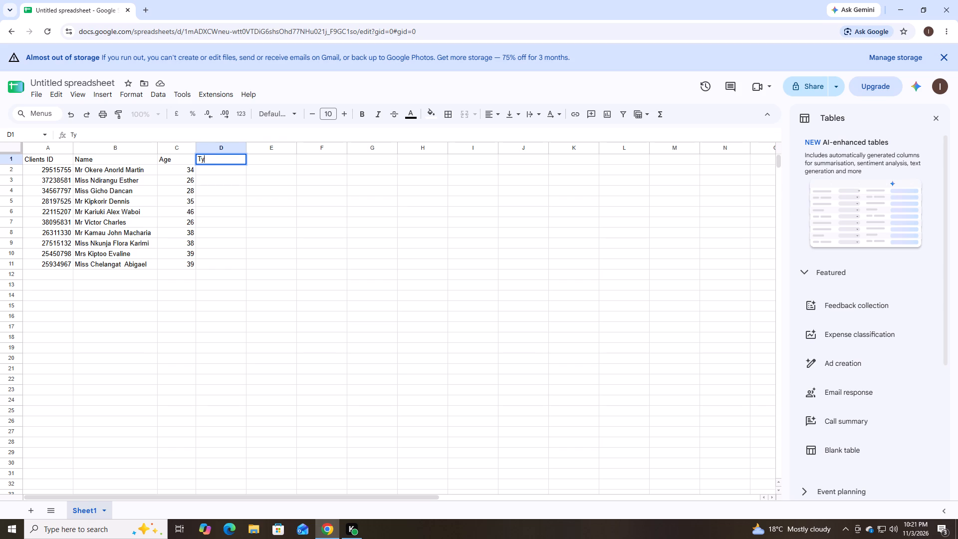
type("pe")
key("space")
key("o")
type("f")
key("space")
key("w")
type("or")
key("k")
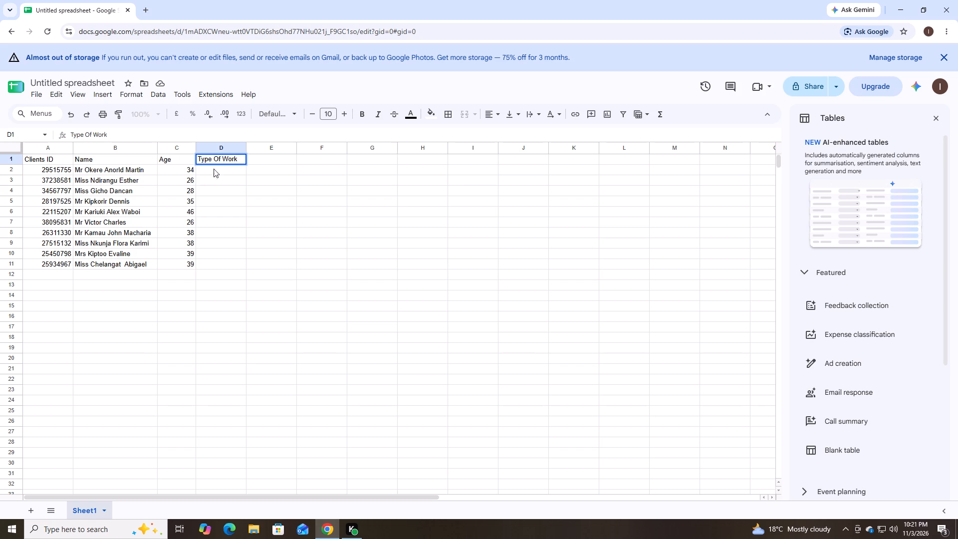
Enter Youth development Officer as the first client's type of work in cell D2.
left_click(218, 169)
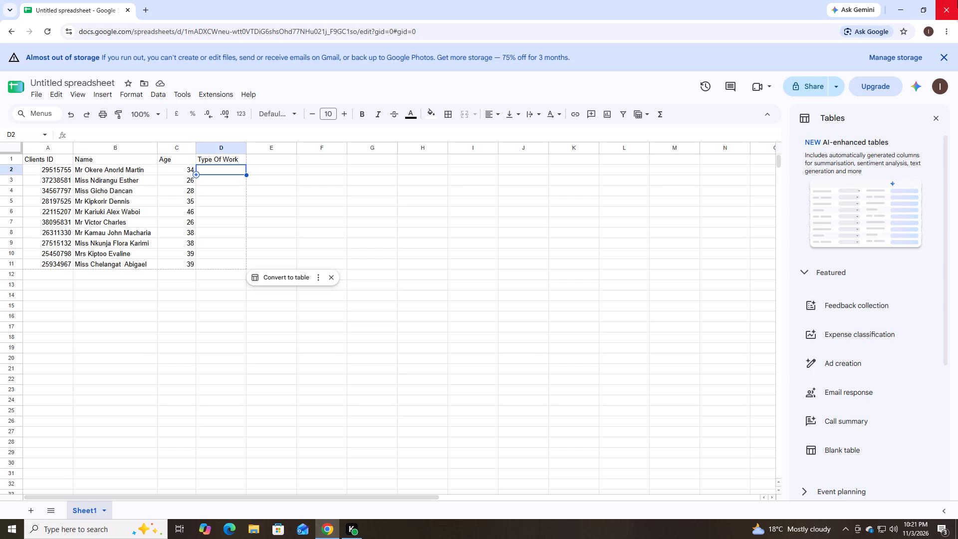
key("y")
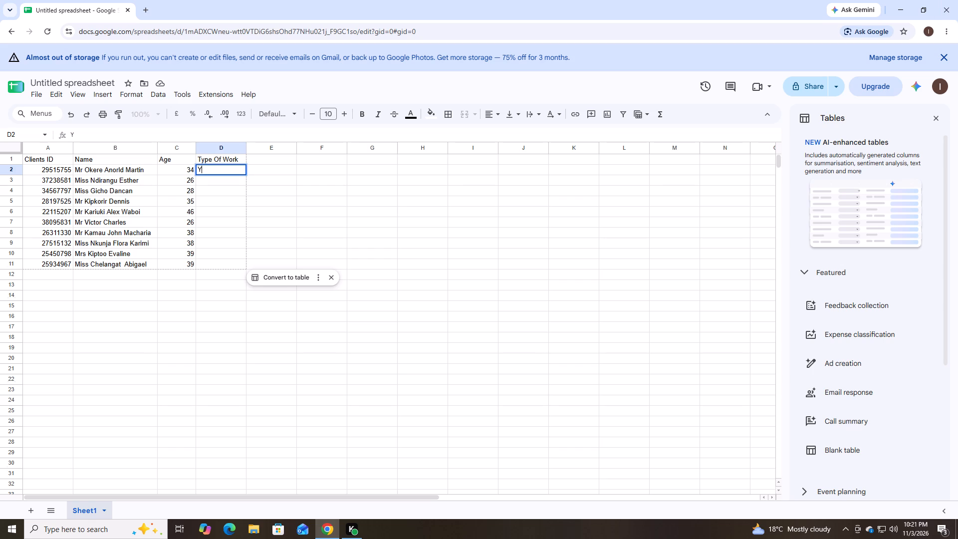
type("outh de")
type("ve")
type("lopment")
key("space")
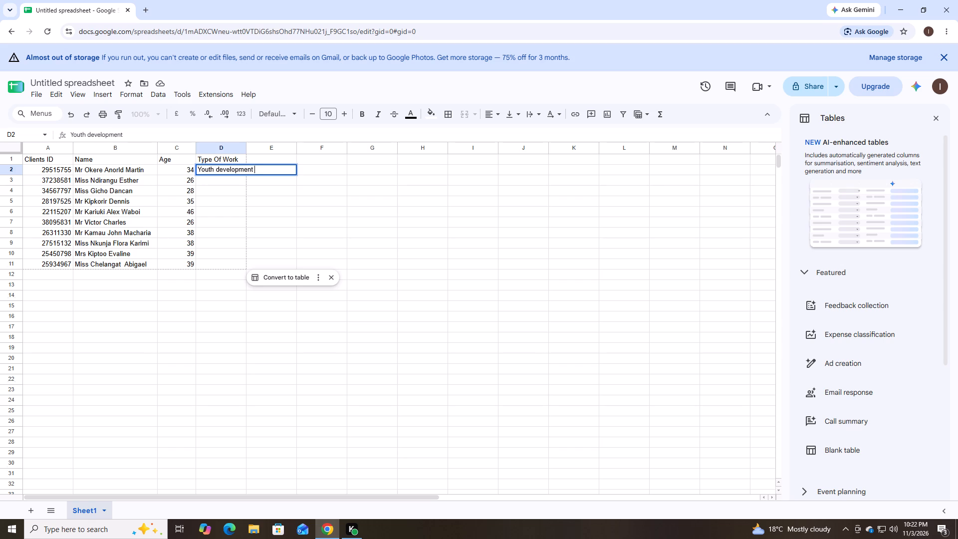
key("o")
type("ff")
type("icer")
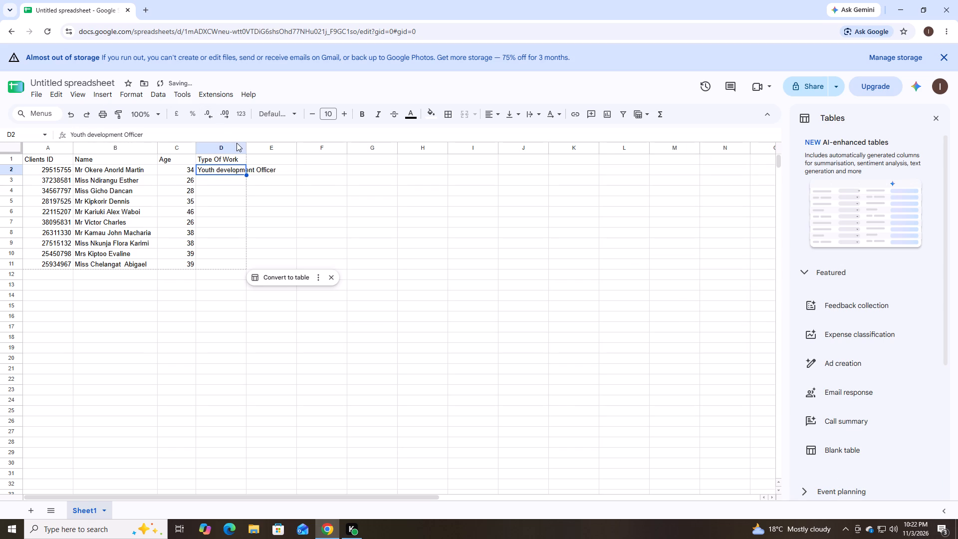
Select cells D2 to D11 and widen the Type Of Work column D slightly, to about 1.2 times its default width.
left_click(227, 183)
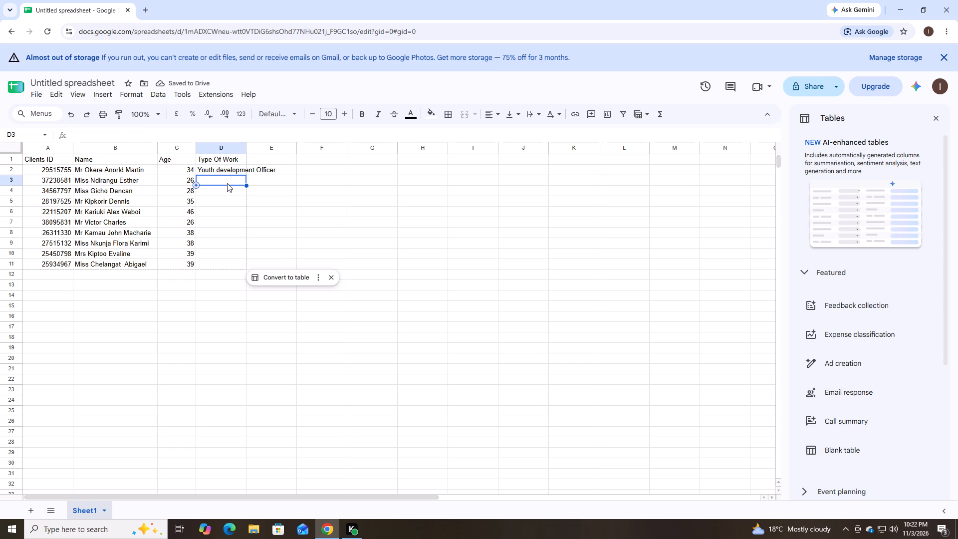
left_click(237, 168)
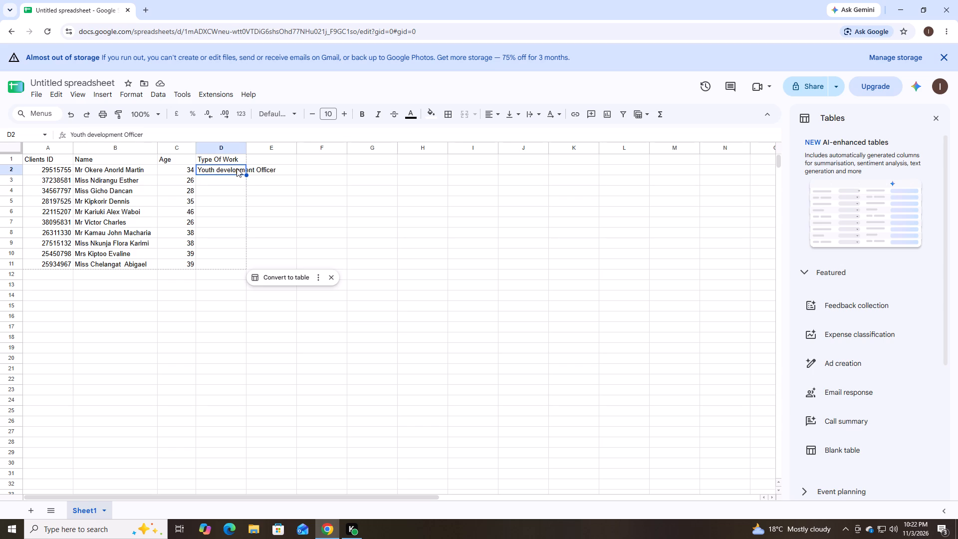
left_click(237, 168)
left_click_drag(226, 172, 232, 182)
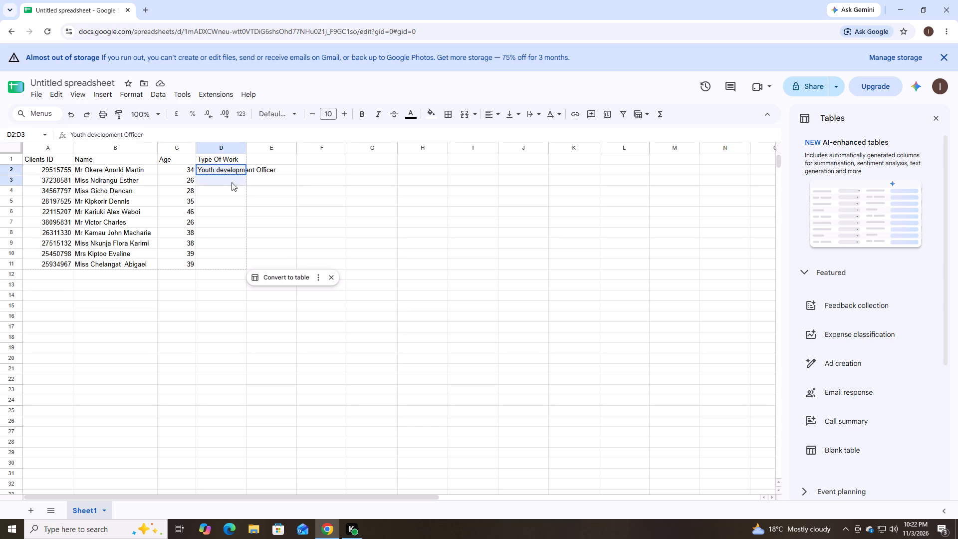
left_click_drag(232, 182, 244, 263)
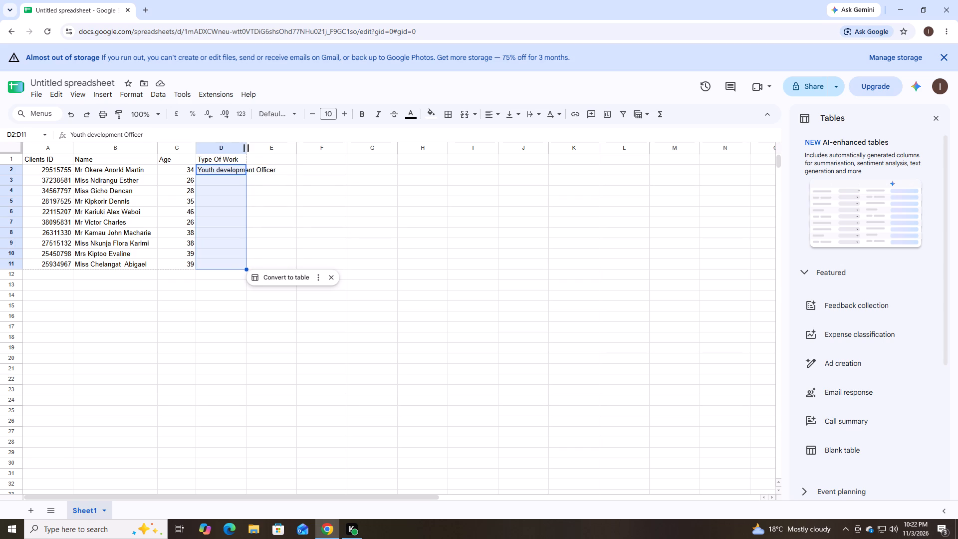
left_click_drag(246, 148, 264, 151)
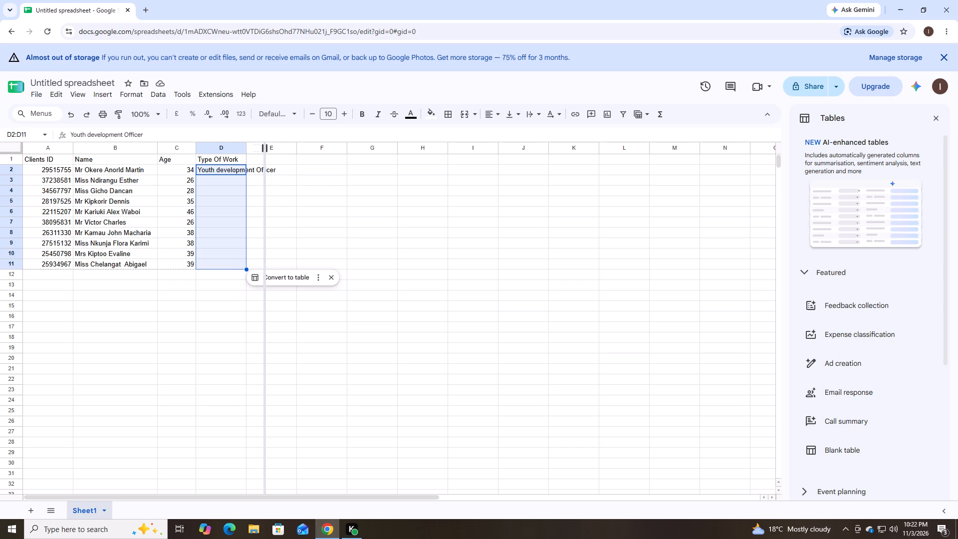
left_click_drag(264, 151, 280, 150)
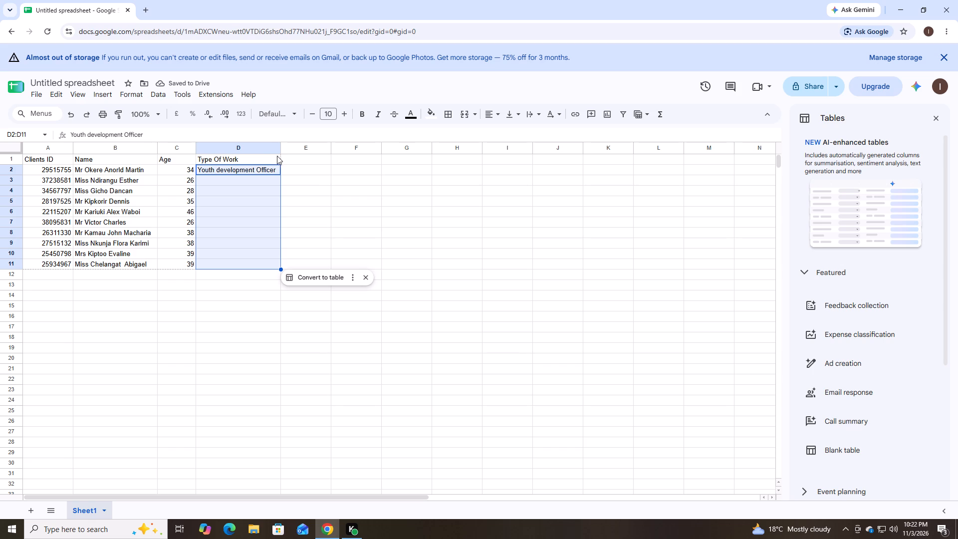
left_click_drag(280, 149, 269, 149)
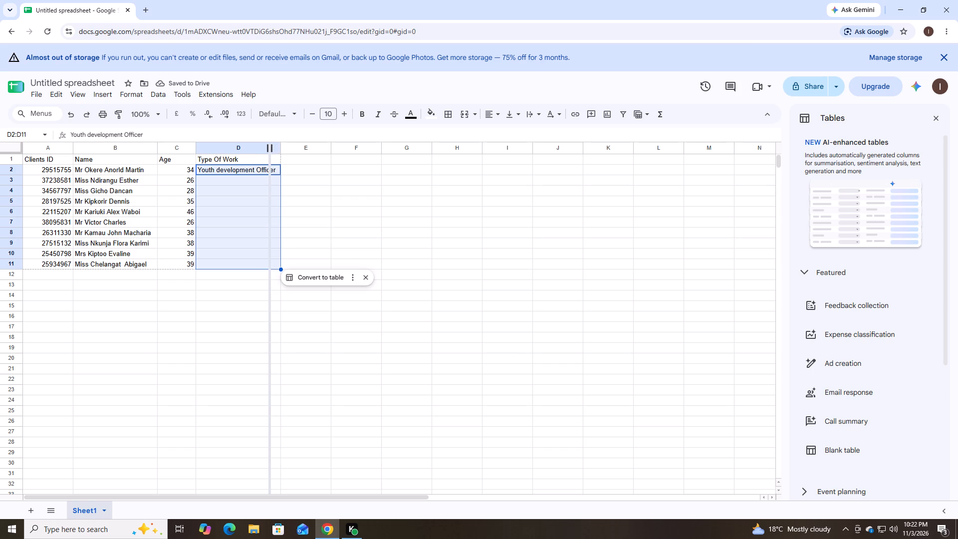
left_click_drag(269, 149, 256, 150)
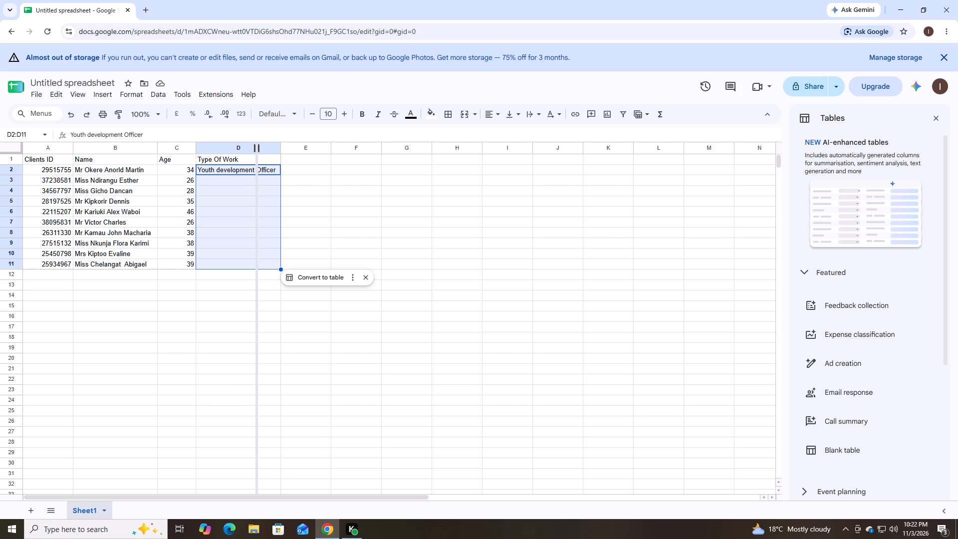
left_click_drag(256, 150, 257, 151)
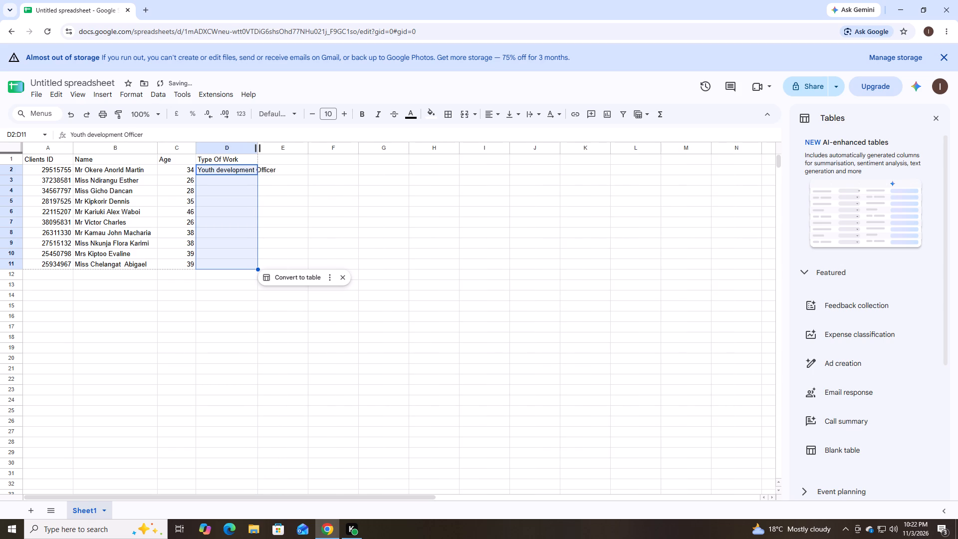
Apply text wrapping to the selected Type Of Work cells D2 to D11.
right_click(254, 152)
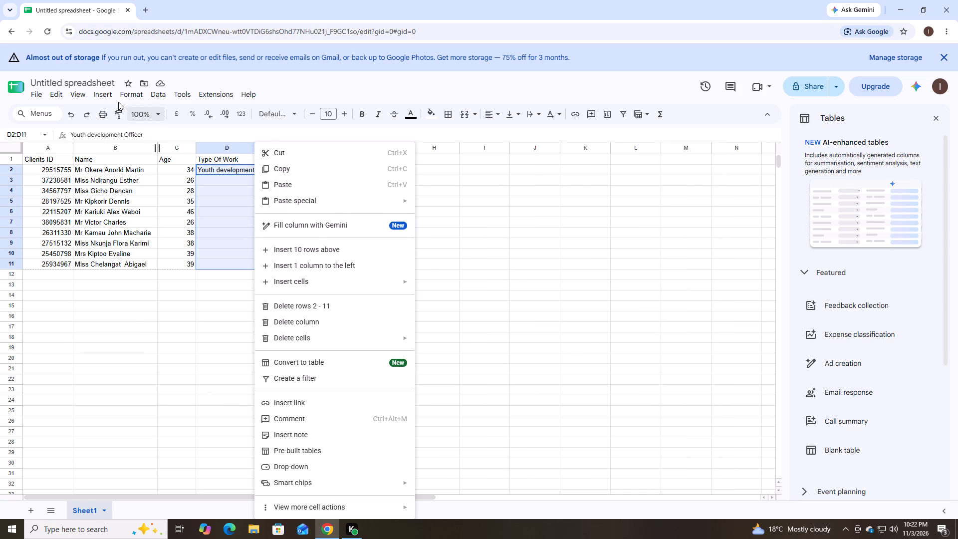
left_click(60, 94)
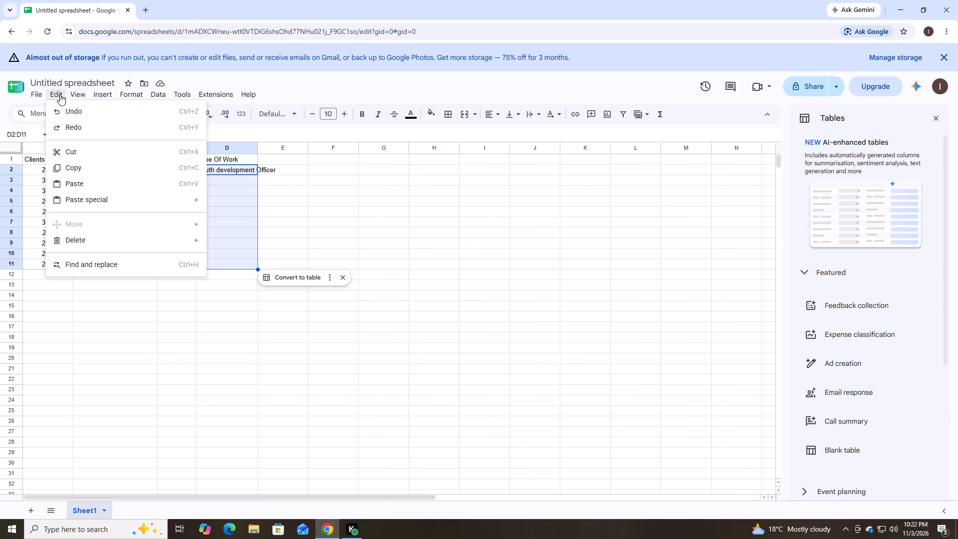
left_click(85, 96)
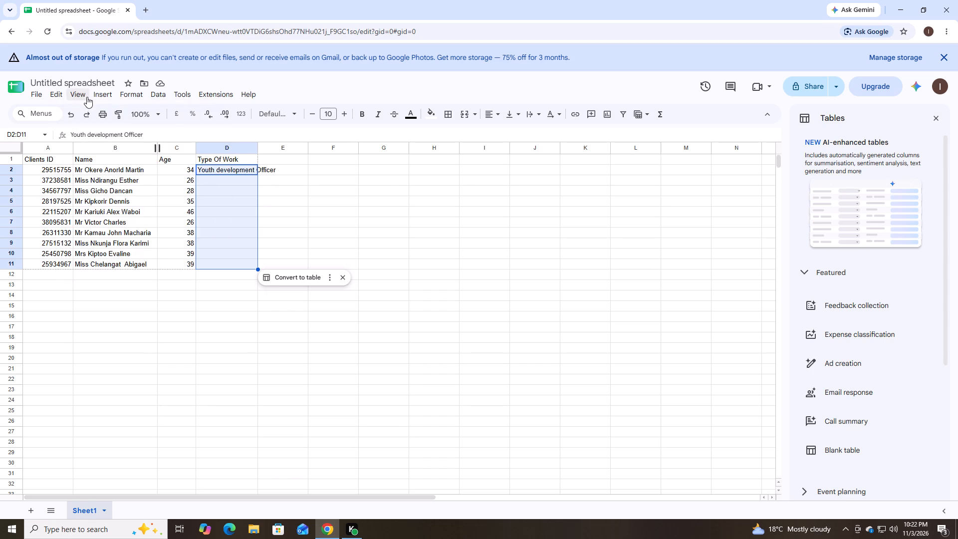
left_click(94, 95)
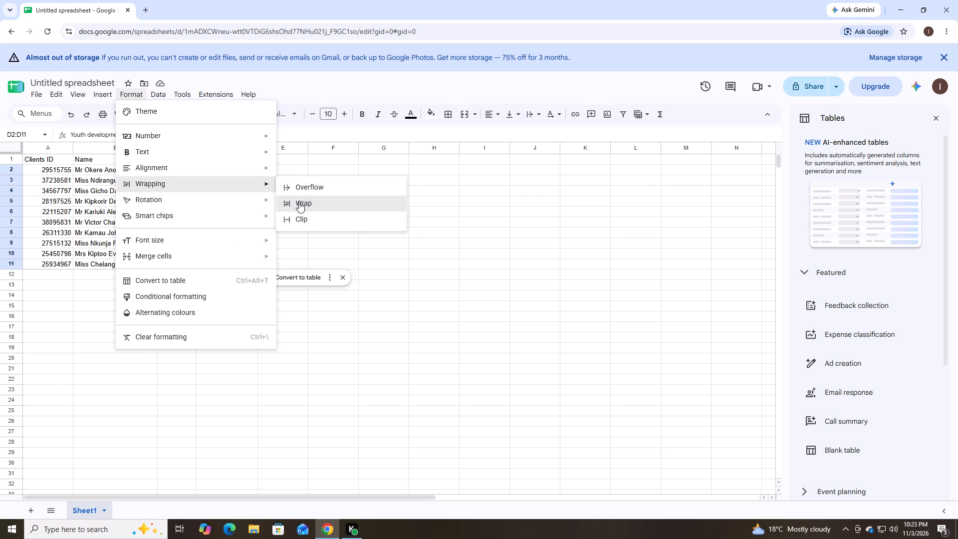
left_click(299, 202)
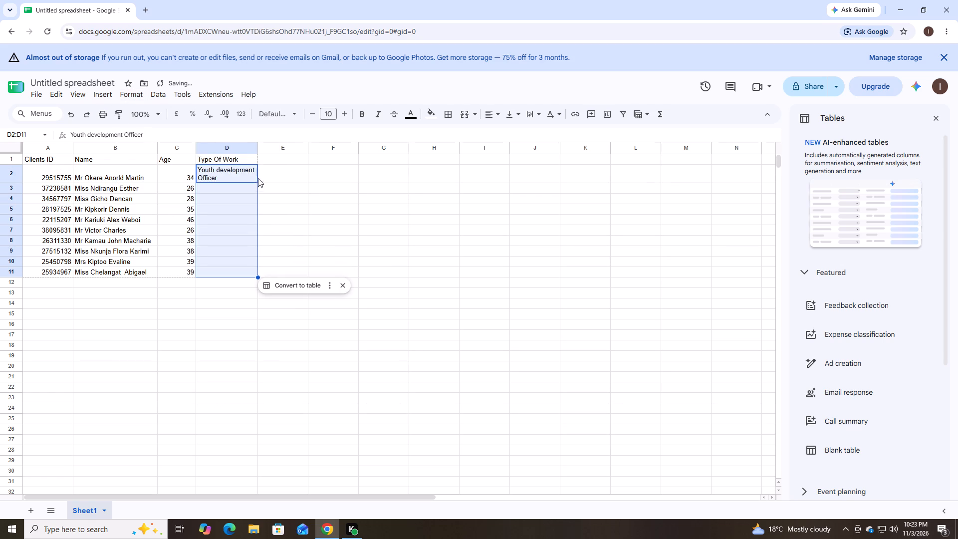
Enter Veterinary Officer as the second client's type of work in cell D3.
left_click(214, 186)
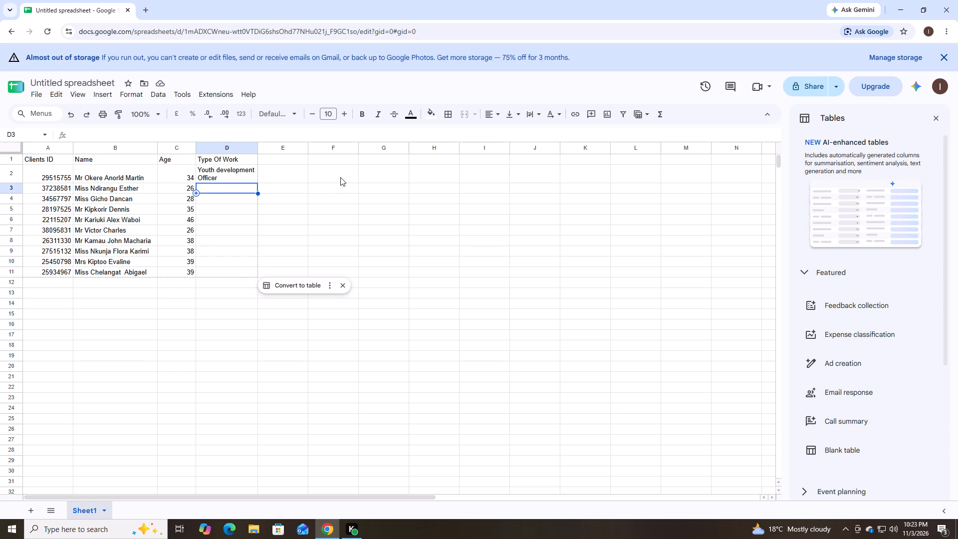
key("v")
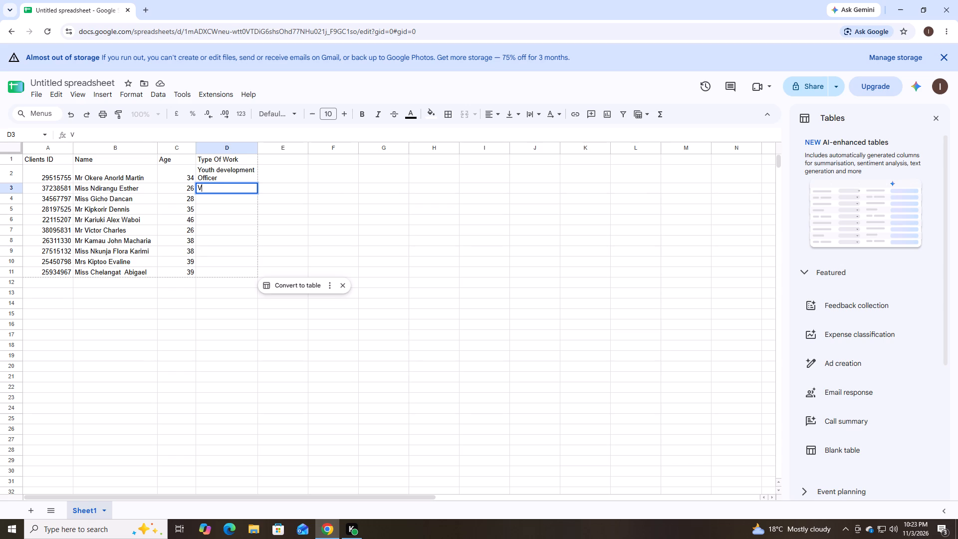
key("e")
type("terinar")
key("BackSpace")
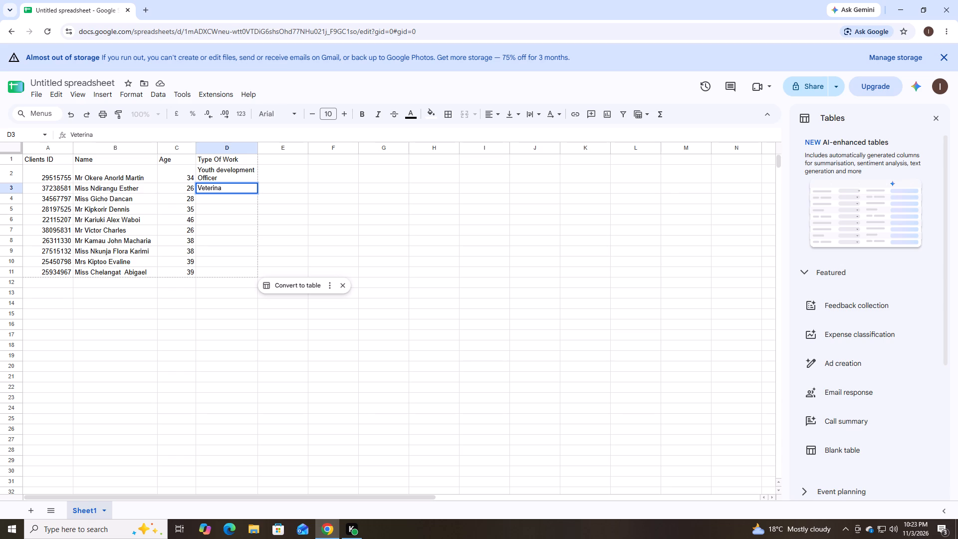
type("ry")
key("space")
key("o")
type("fficer")
Copy the Veterinary Officer text from cell D3 into cells D4 and D5 for the third and fourth clients.
left_click_drag(250, 189, 200, 195)
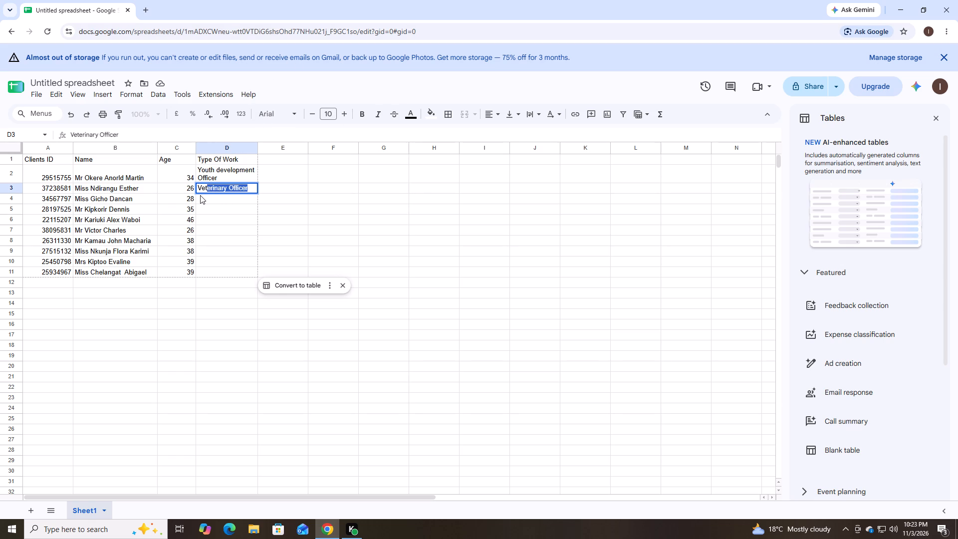
left_click_drag(200, 195, 194, 194)
key("ctrl+c")
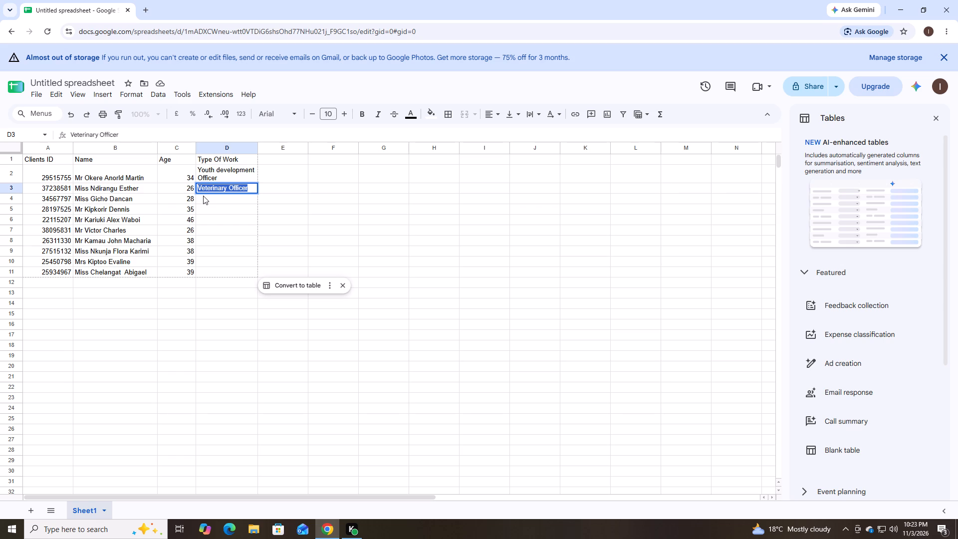
left_click(210, 200)
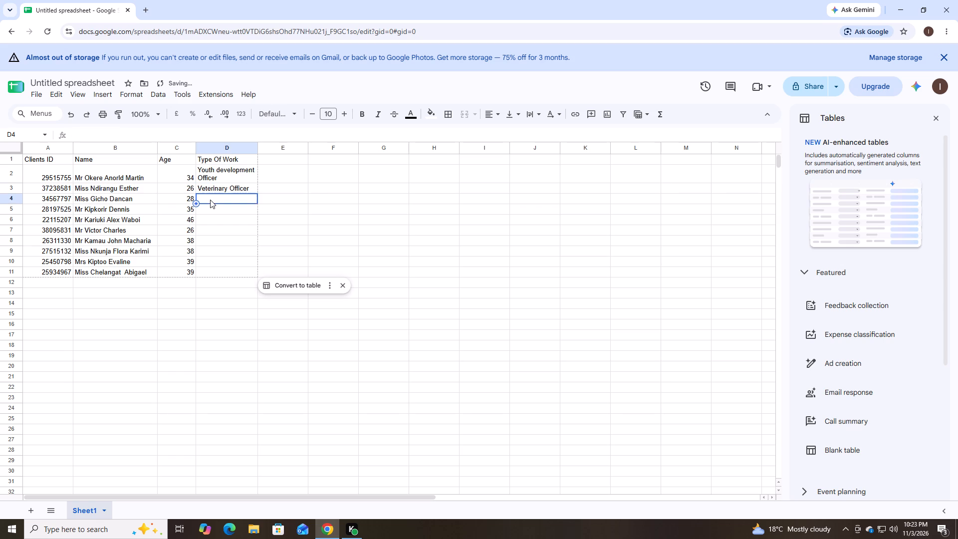
key("ctrl+v")
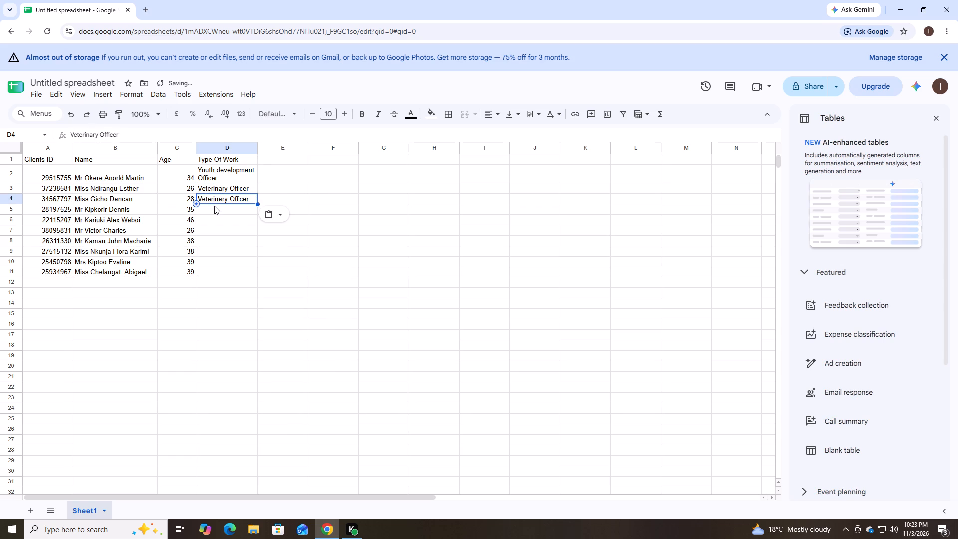
left_click_drag(214, 206, 197, 213)
key("ctrl+v")
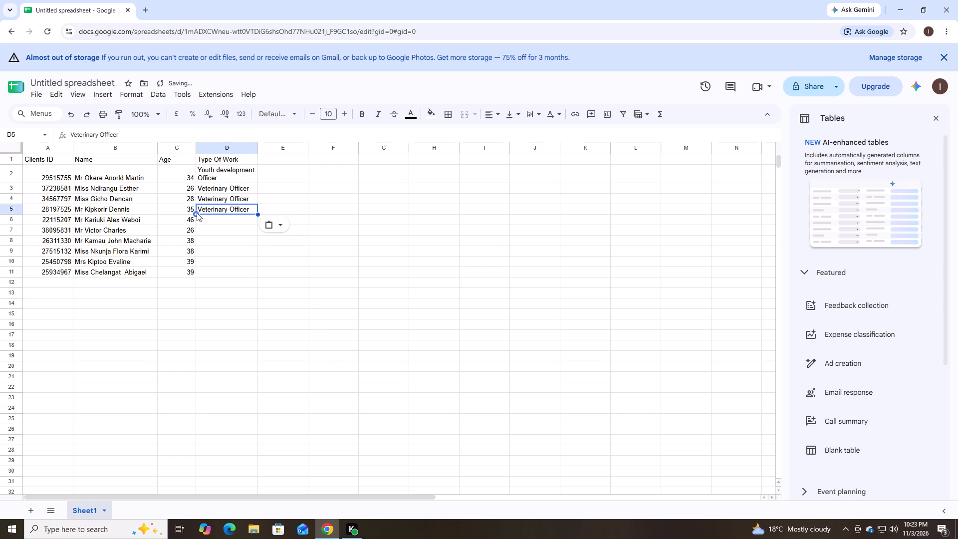
Enter UHC-Registered Nurse as the fifth client's type of work in cell D6.
left_click(226, 221)
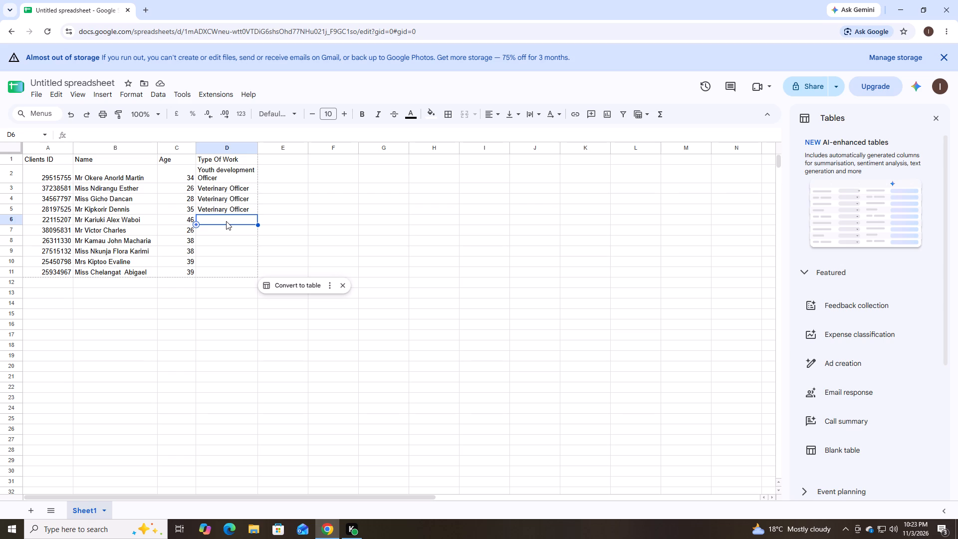
key("u")
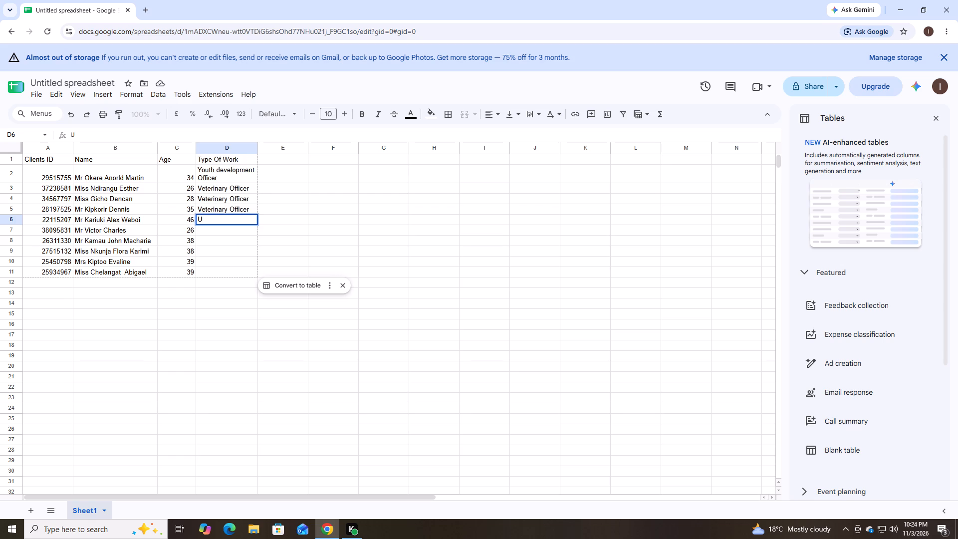
type("HC")
key("minus")
key("r")
type("egistered")
key("space")
key("n")
type("urse")
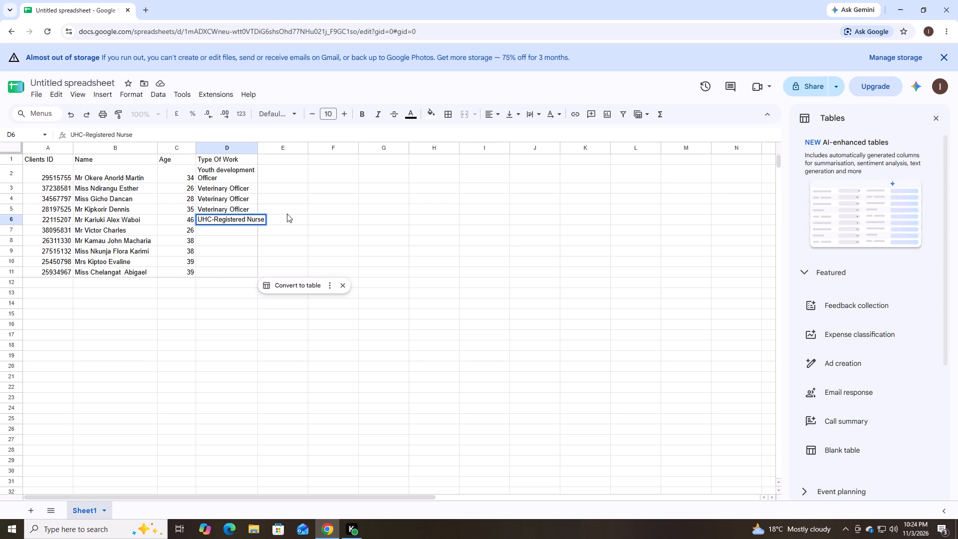
left_click(202, 231)
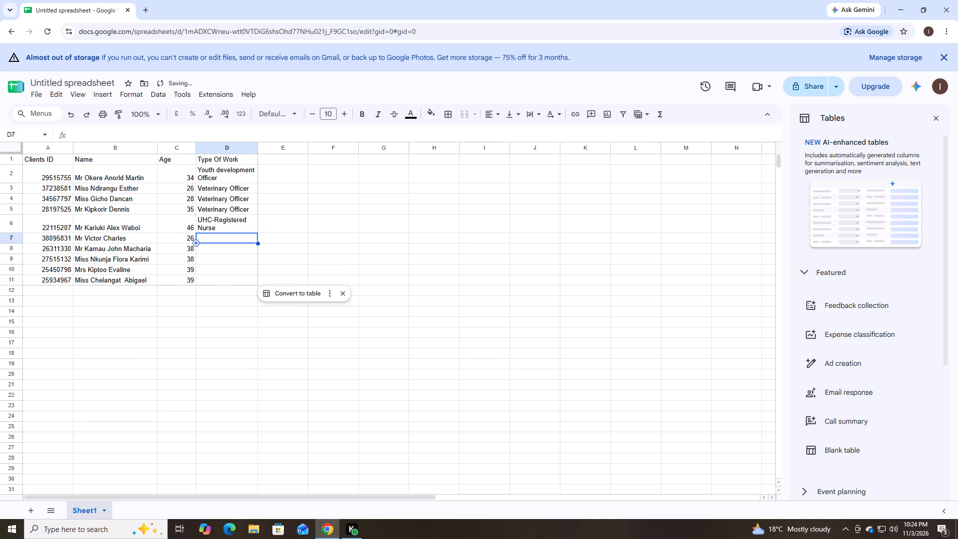
Copy the UHC-Registered Nurse entry from cell D6 into cells D7 and D8.
left_click(203, 226)
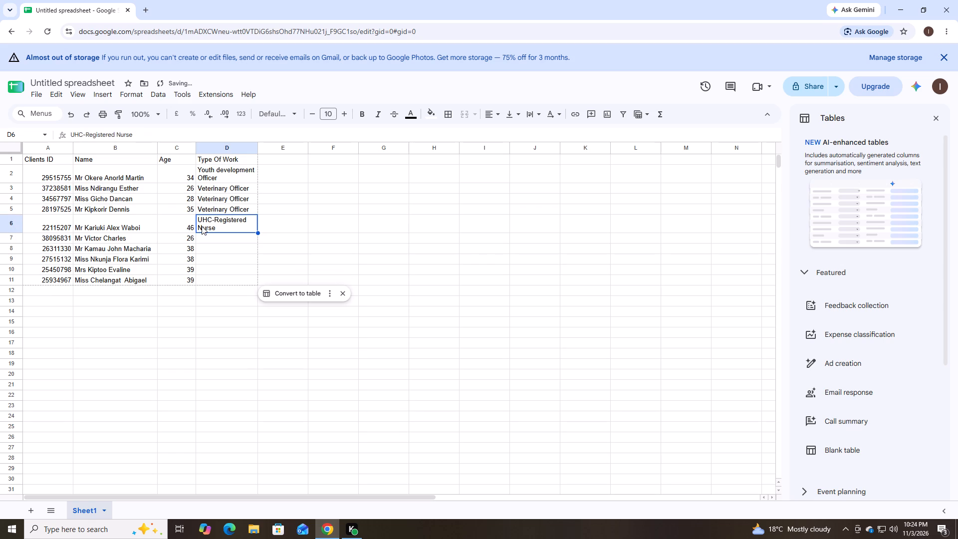
key("ctrl+c")
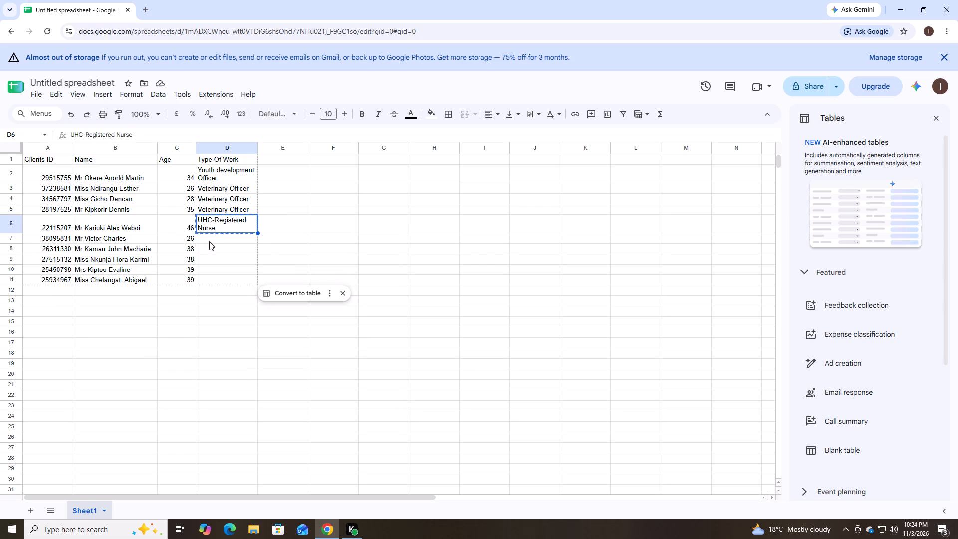
left_click(209, 236)
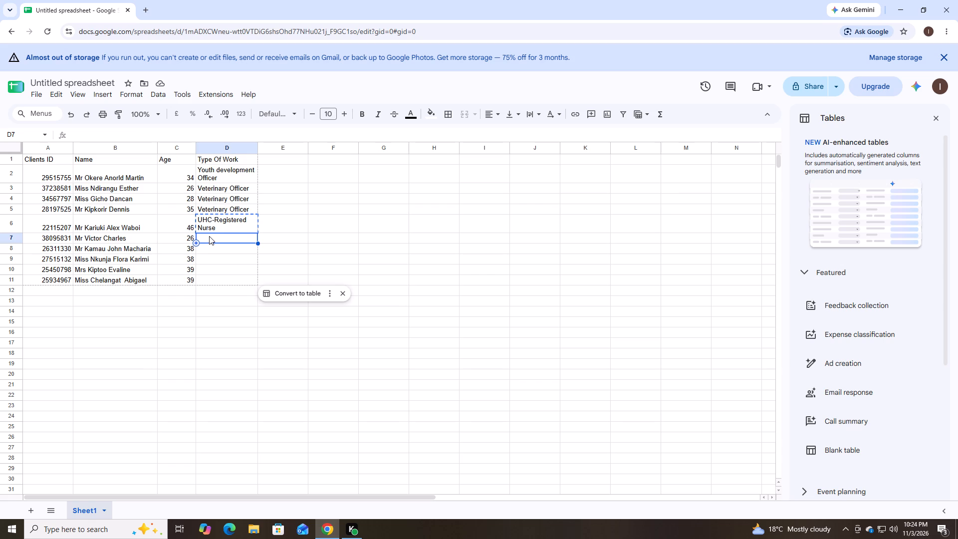
key("ctrl+v")
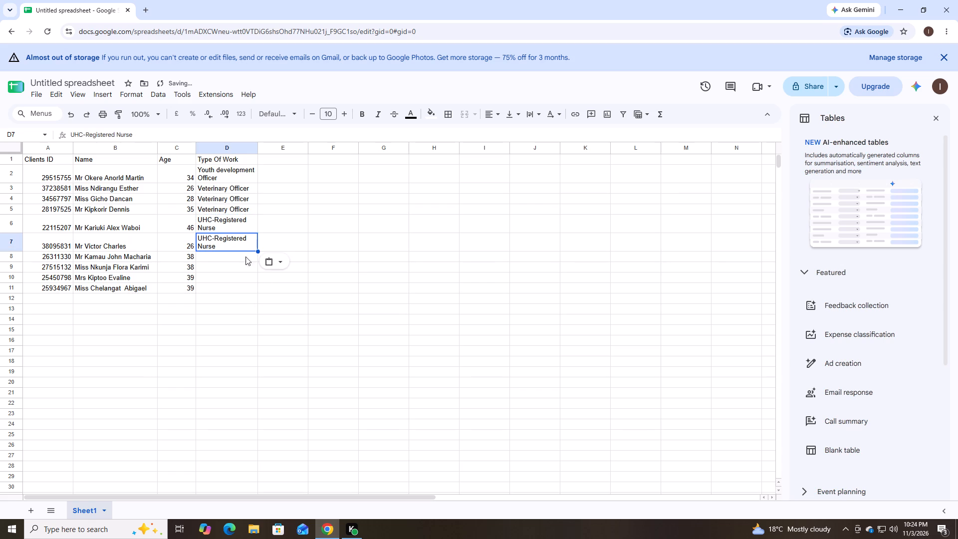
left_click(238, 258)
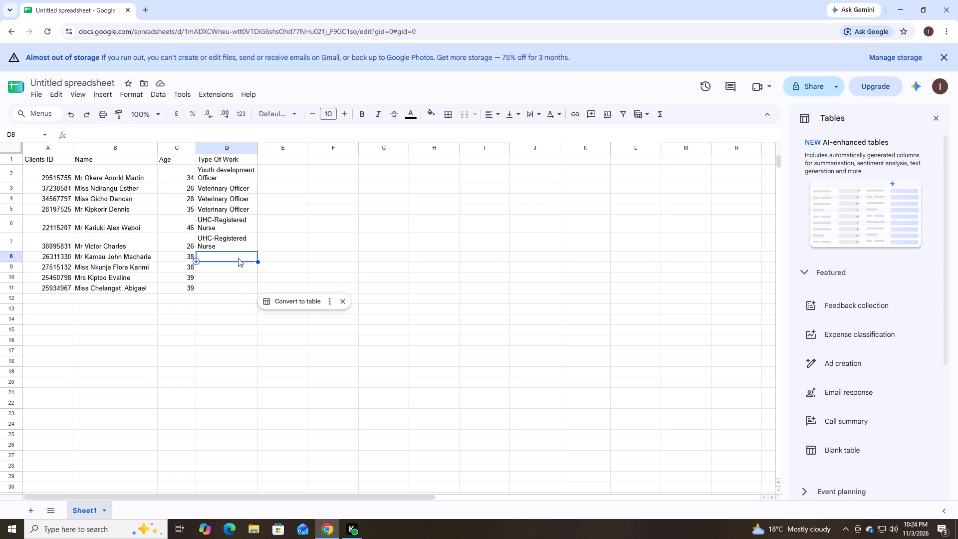
key("ctrl+v")
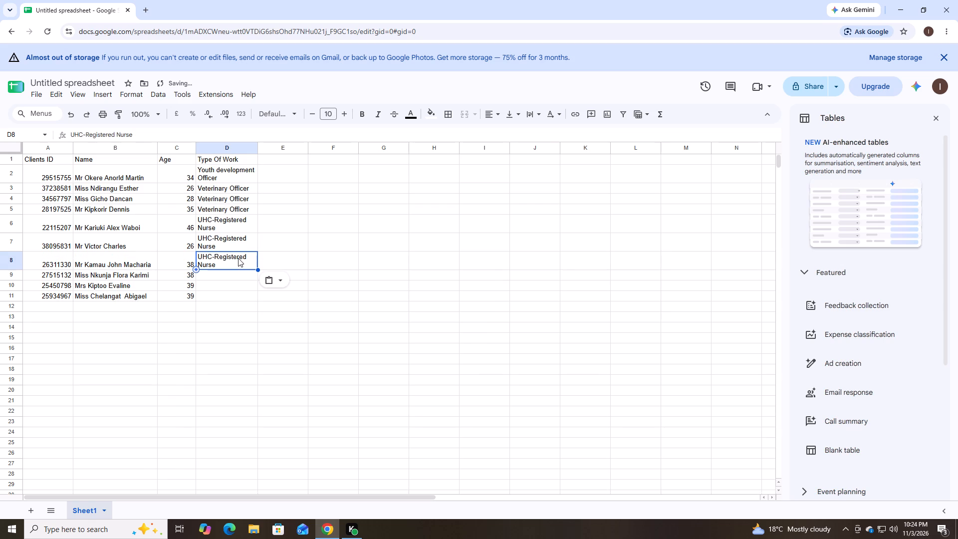
Fill the last three clients' type of work, cells D9 to D11, with the copied UHC-Registered Nurse entry.
left_click(248, 273)
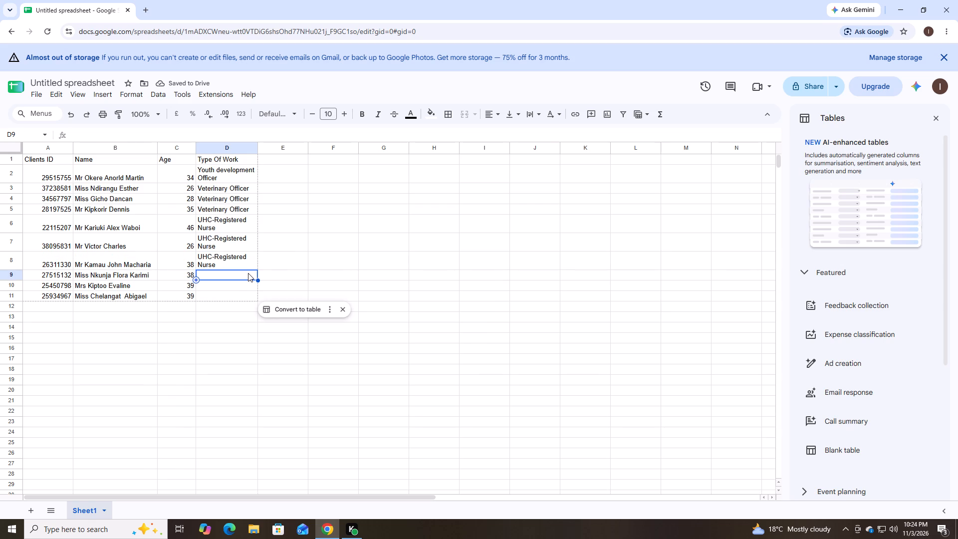
key("v")
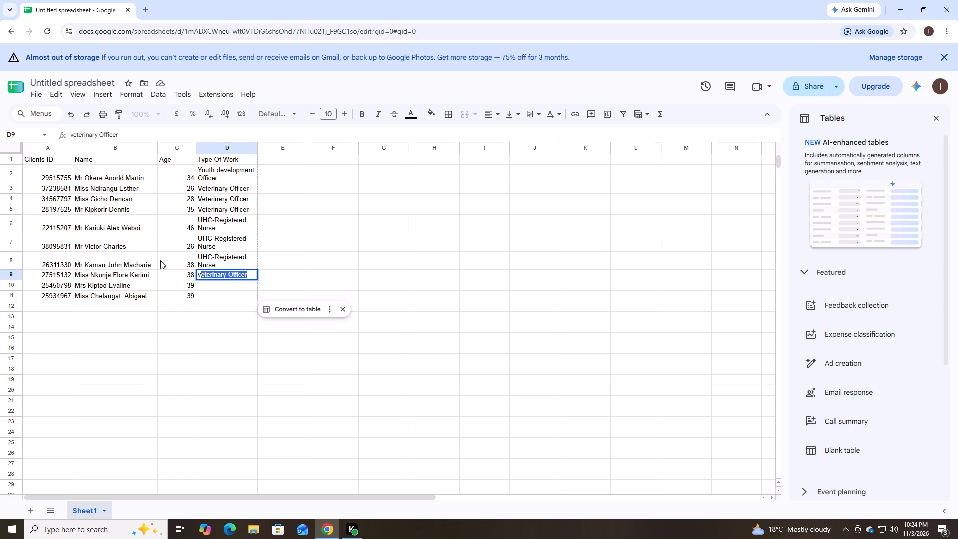
key("BackSpace")
key("BackSpace")
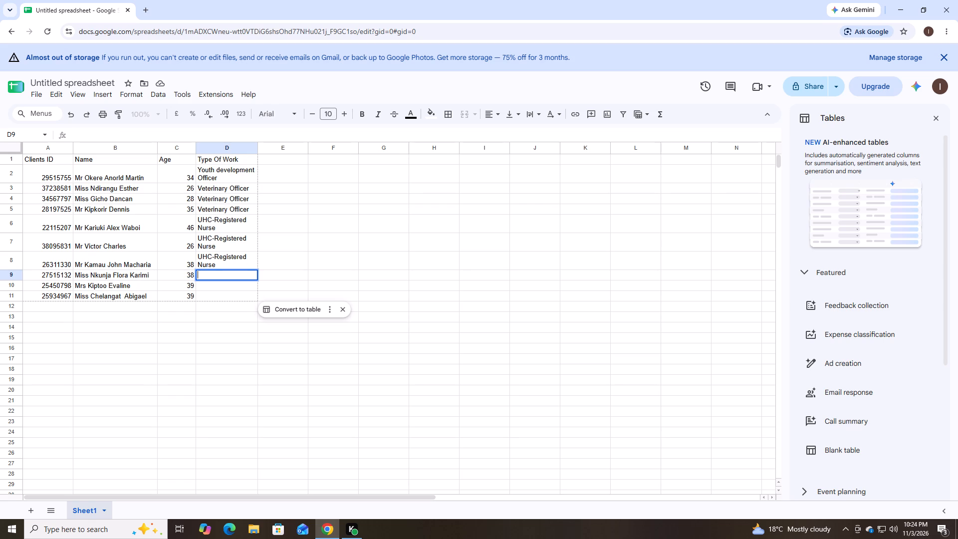
key("ctrl+v")
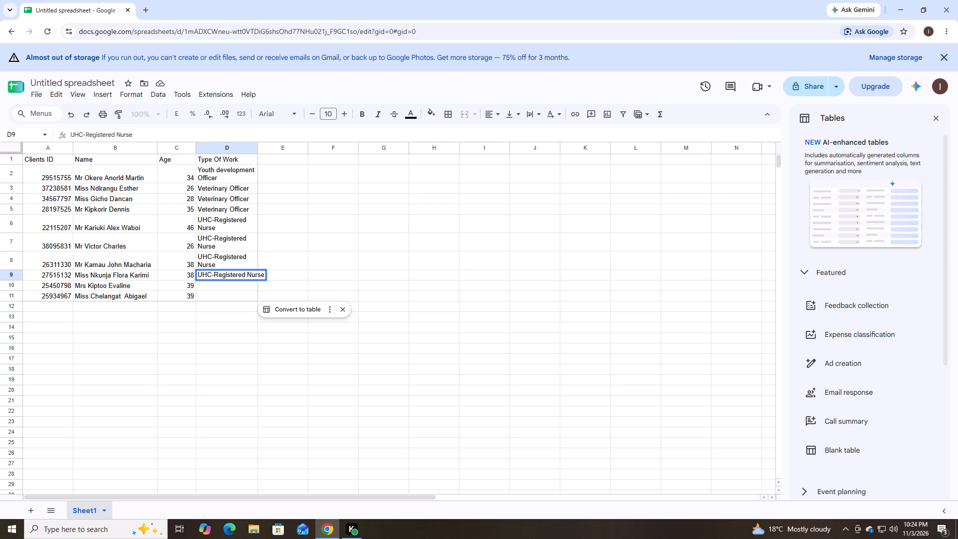
left_click(208, 287)
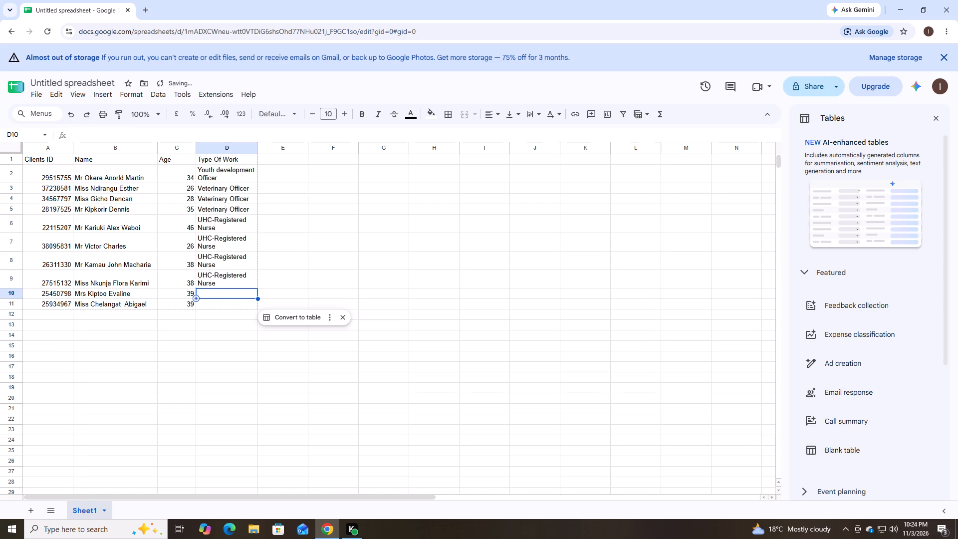
key("ctrl+v")
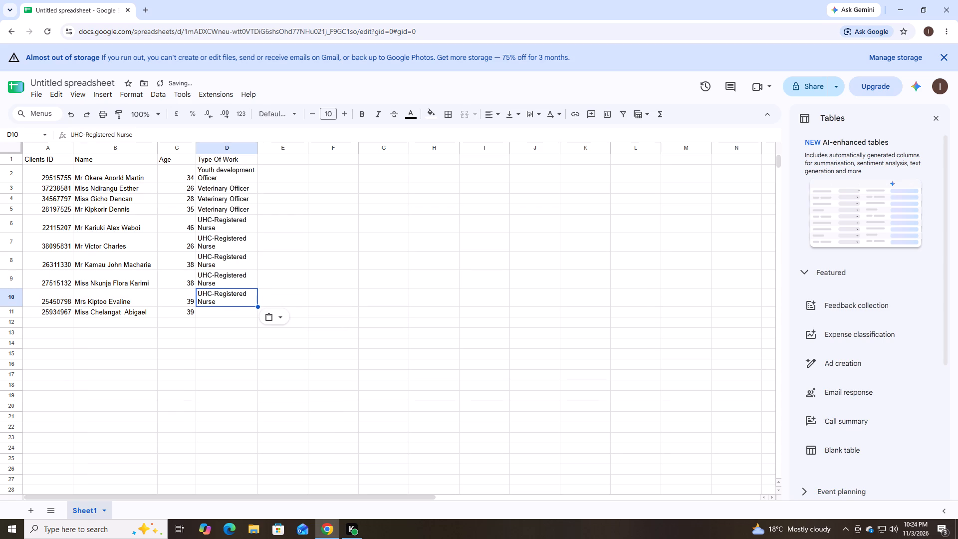
left_click(232, 310)
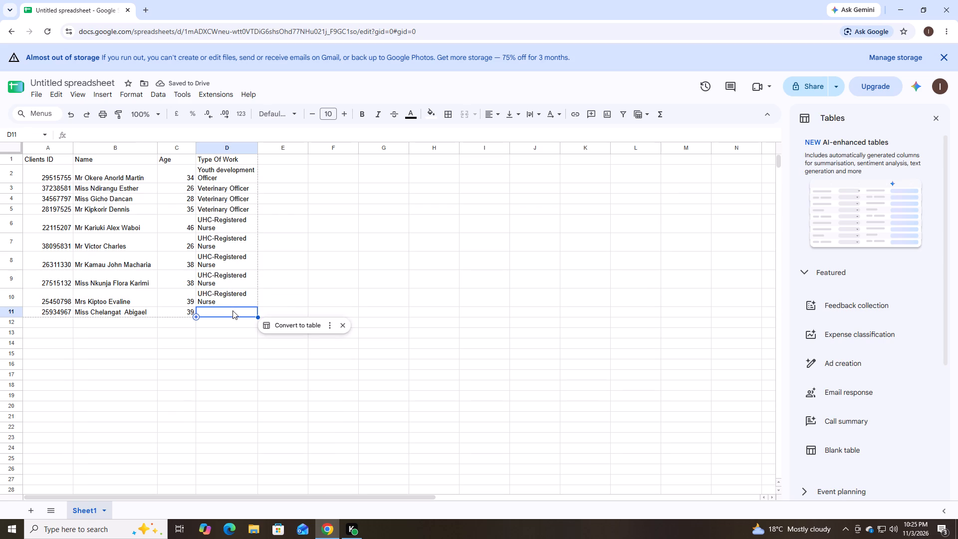
key("v")
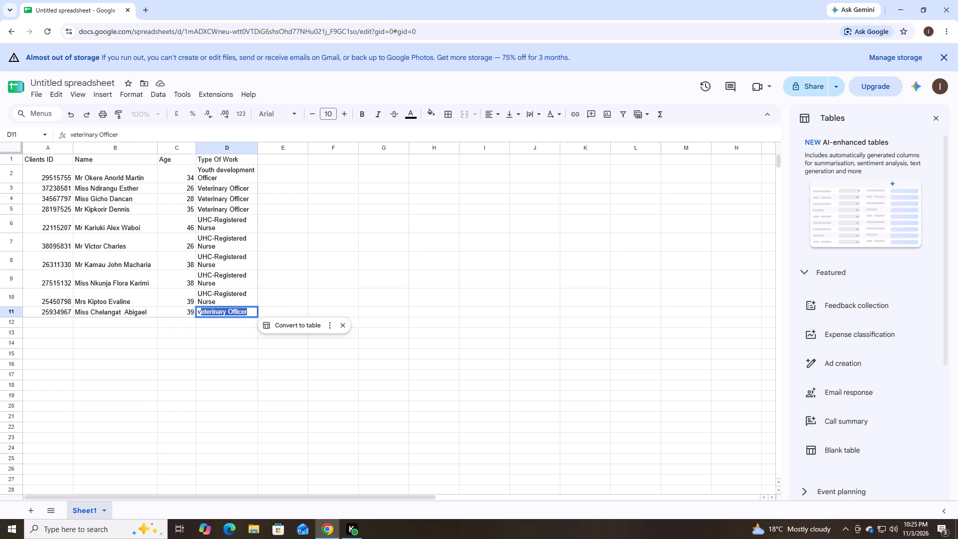
key("BackSpace")
key("BackSpace")
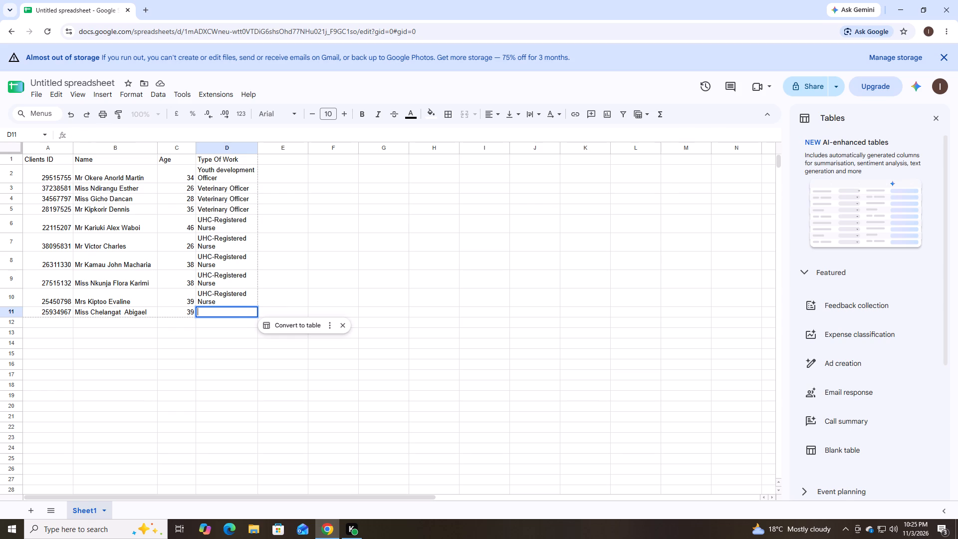
key("ctrl+v")
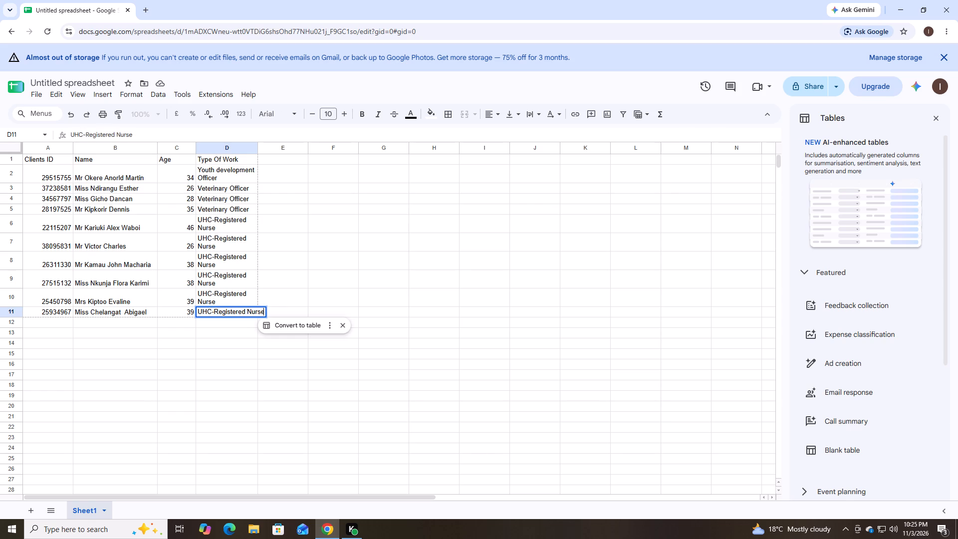
left_click(276, 162)
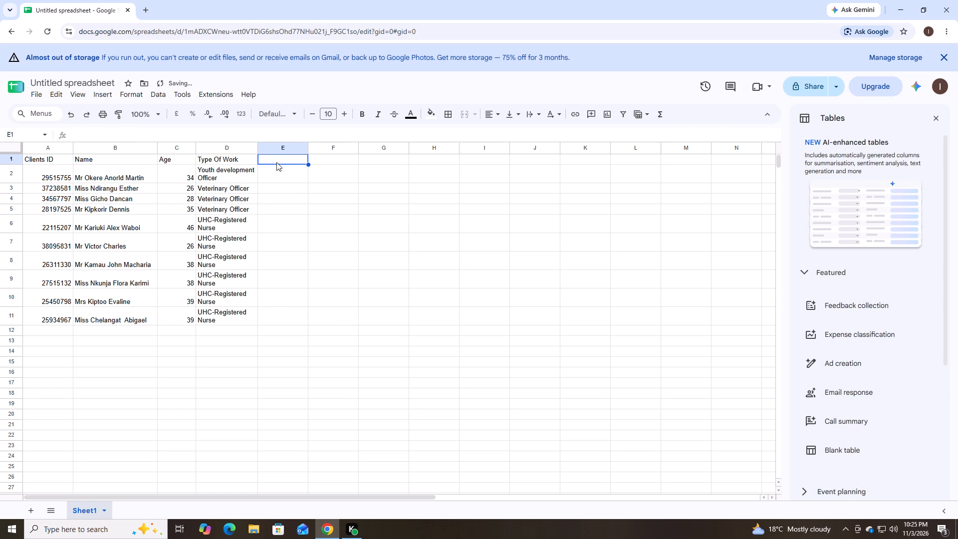
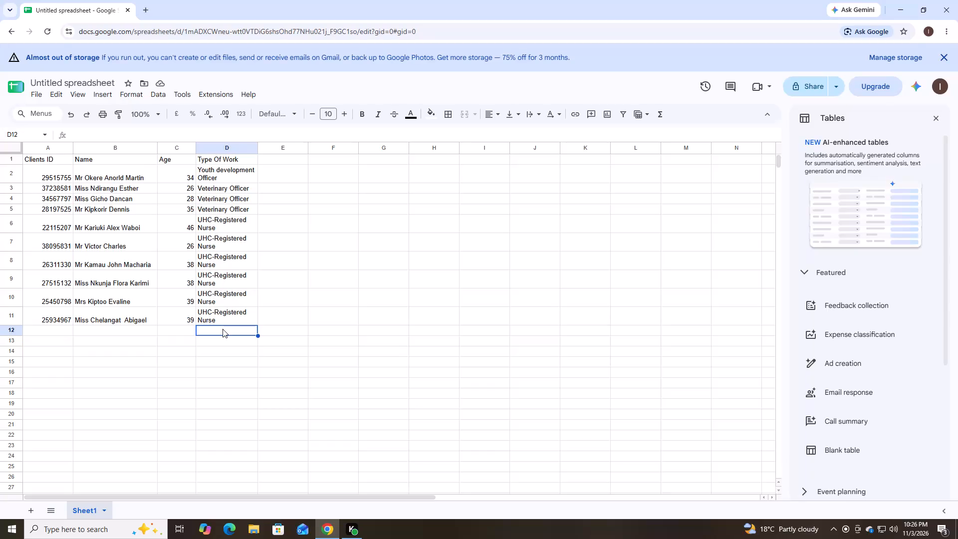
Fill the type of work for the next six clients, cells D12 to D17, with the copied UHC-Registered Nurse entry.
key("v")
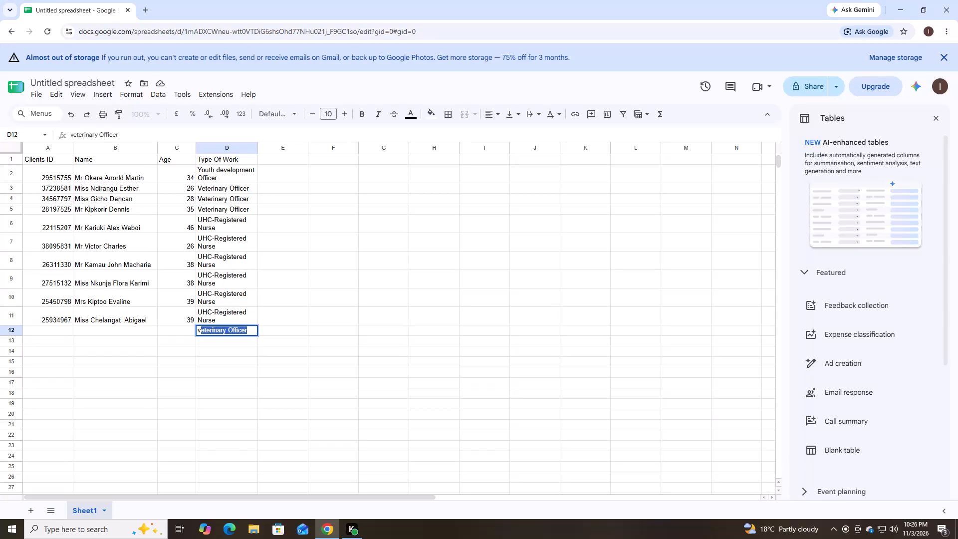
key("BackSpace")
key("BackSpace")
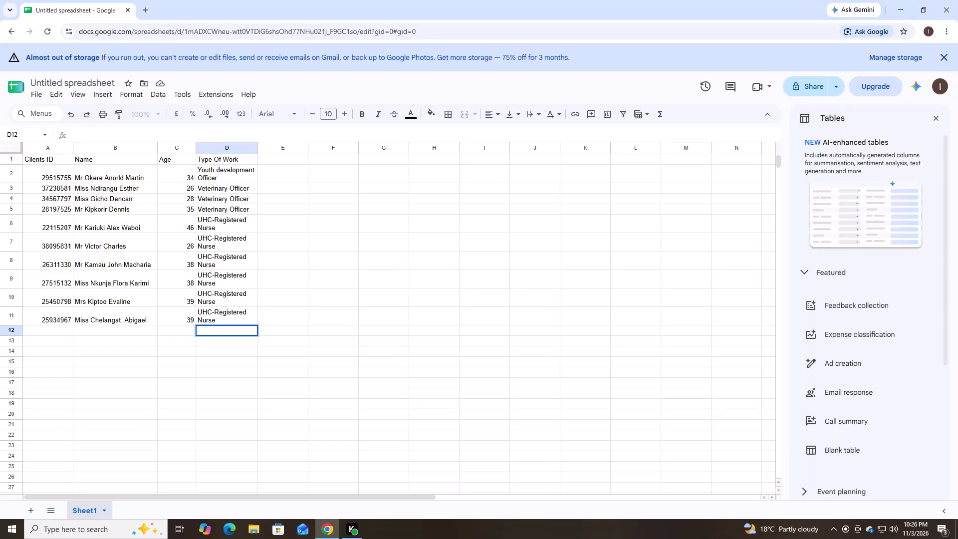
key("ctrl+v")
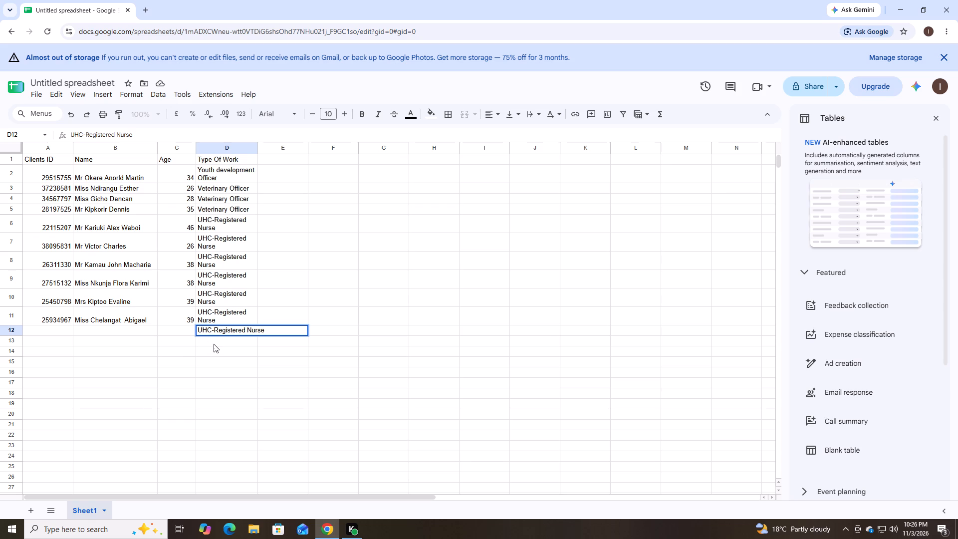
left_click(216, 346)
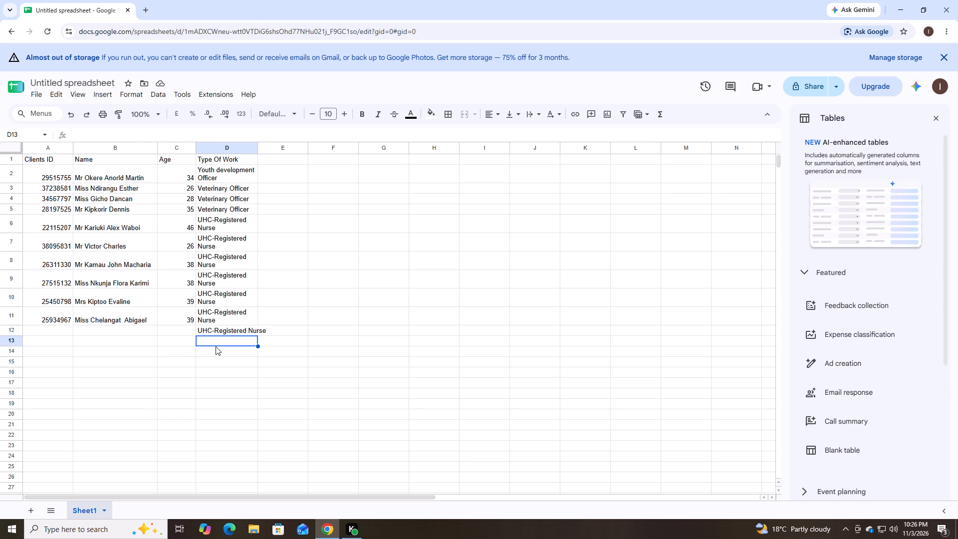
key("ctrl+v")
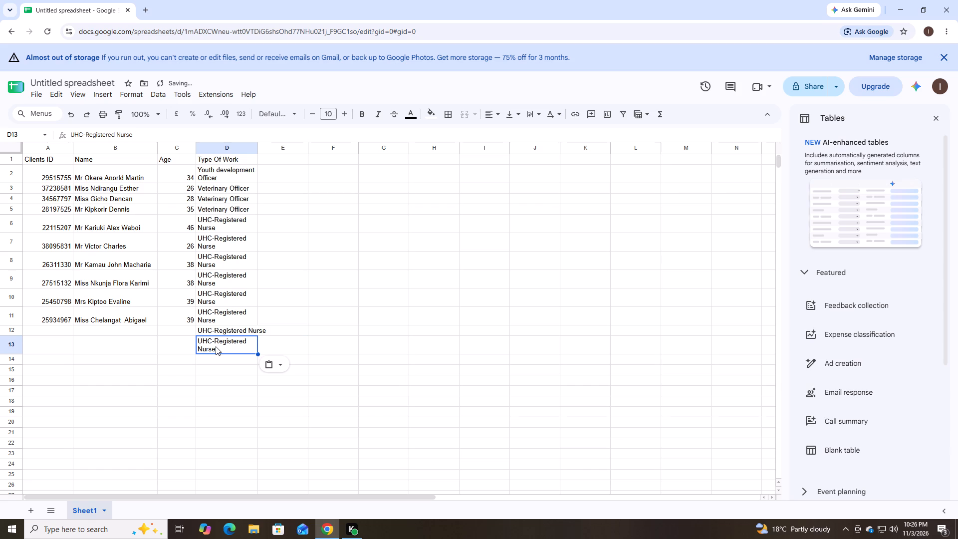
left_click(247, 360)
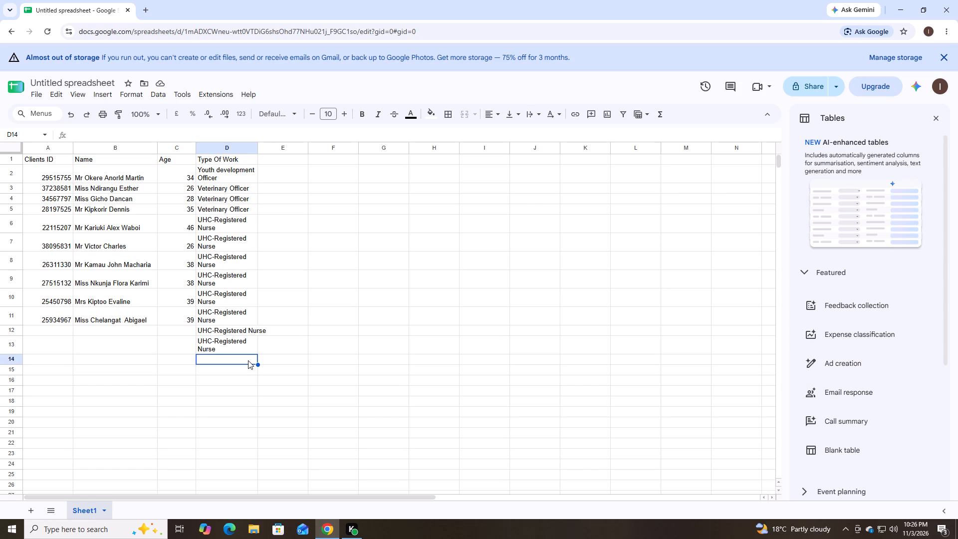
key("ctrl+v")
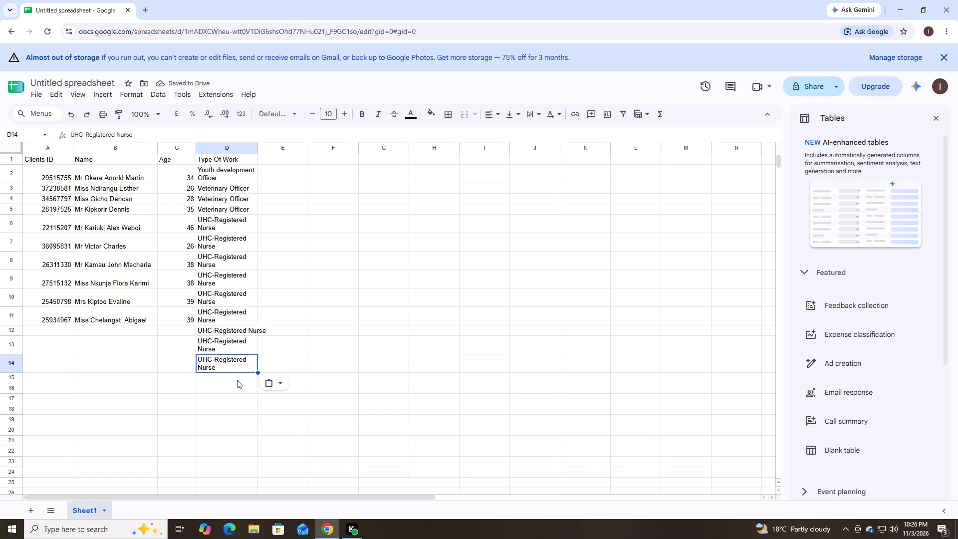
left_click(237, 380)
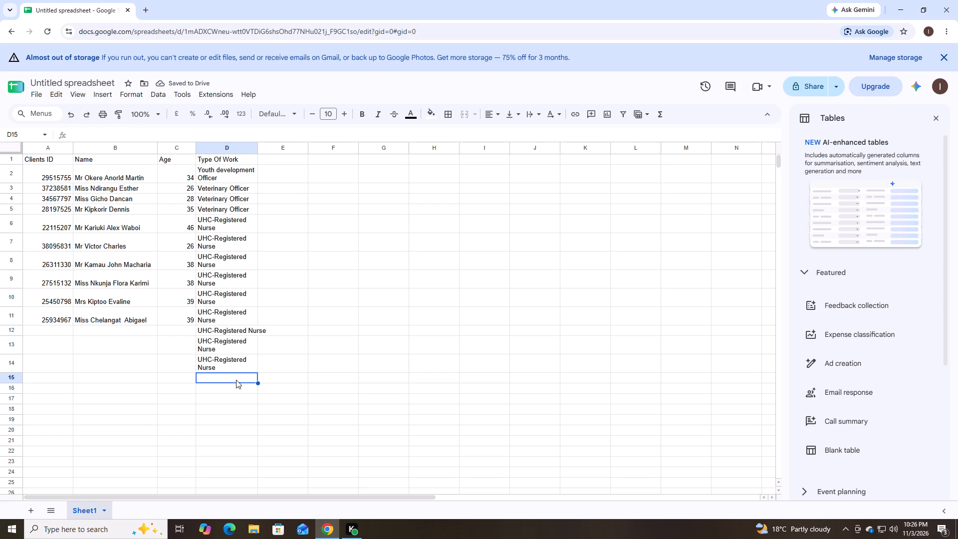
key("ctrl+v")
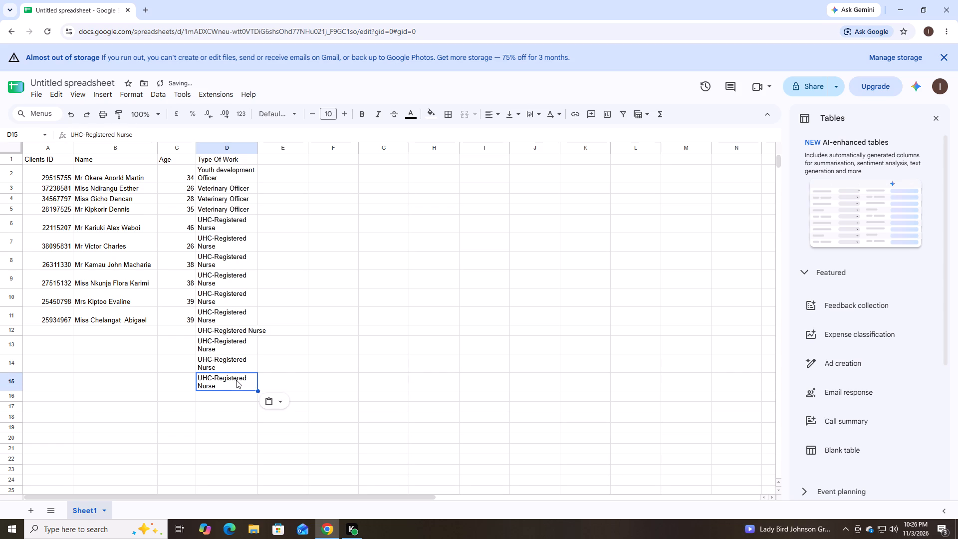
left_click(242, 395)
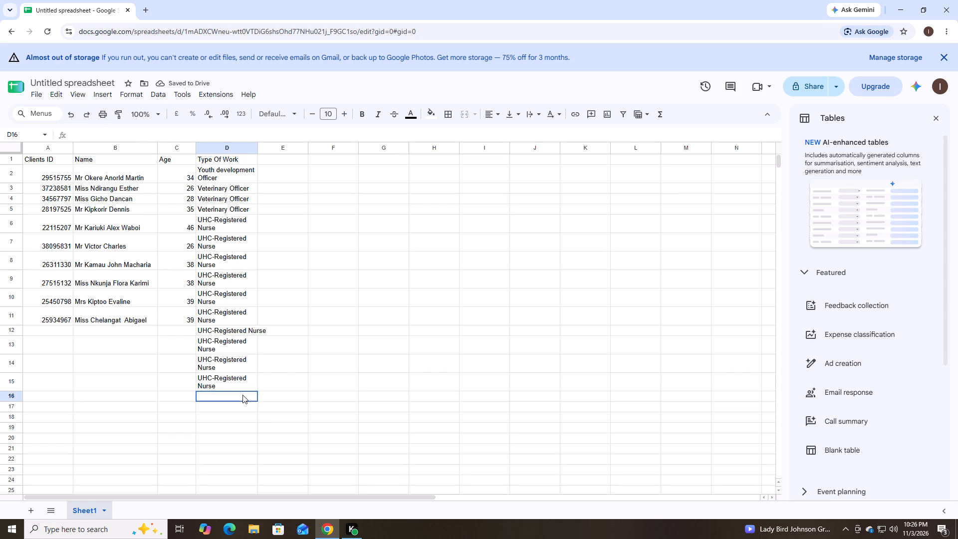
key("ctrl+v")
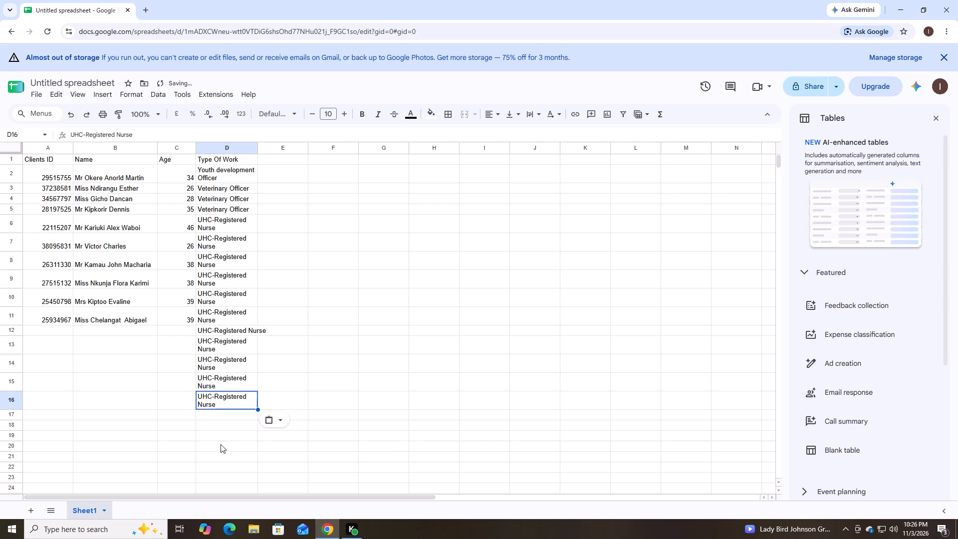
left_click(228, 418)
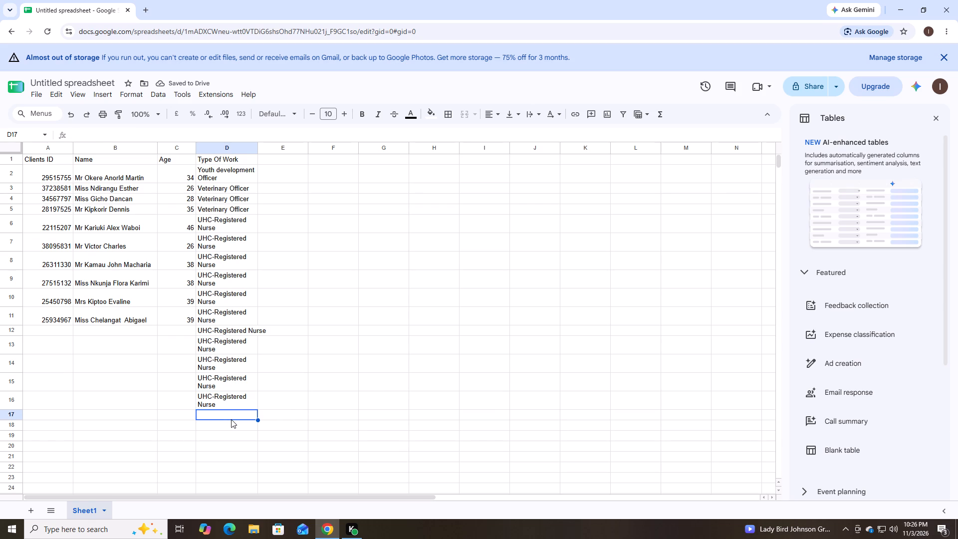
key("ctrl+v")
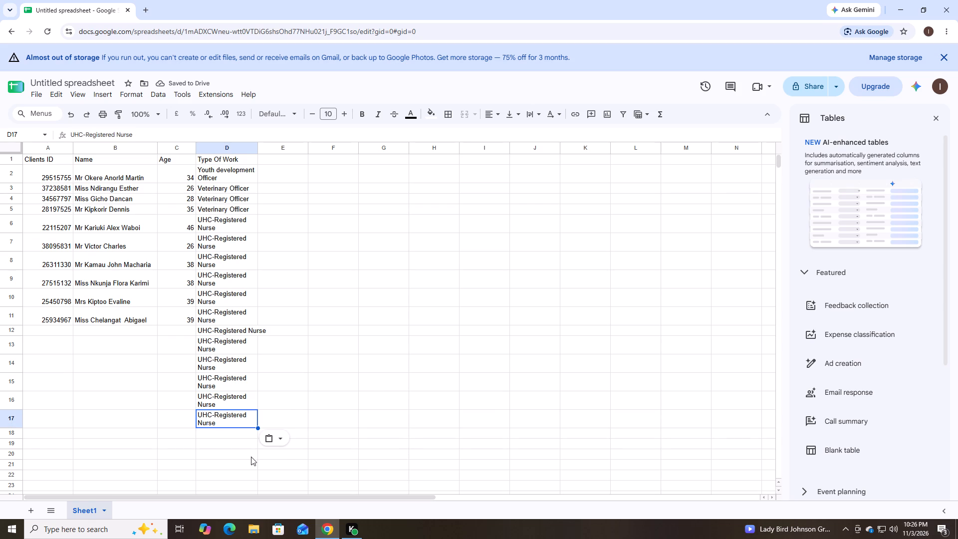
Enter the ages 41, 46, 57, 27, 24 and 30 in cells C12 to C17 of the Age column.
left_click(183, 330)
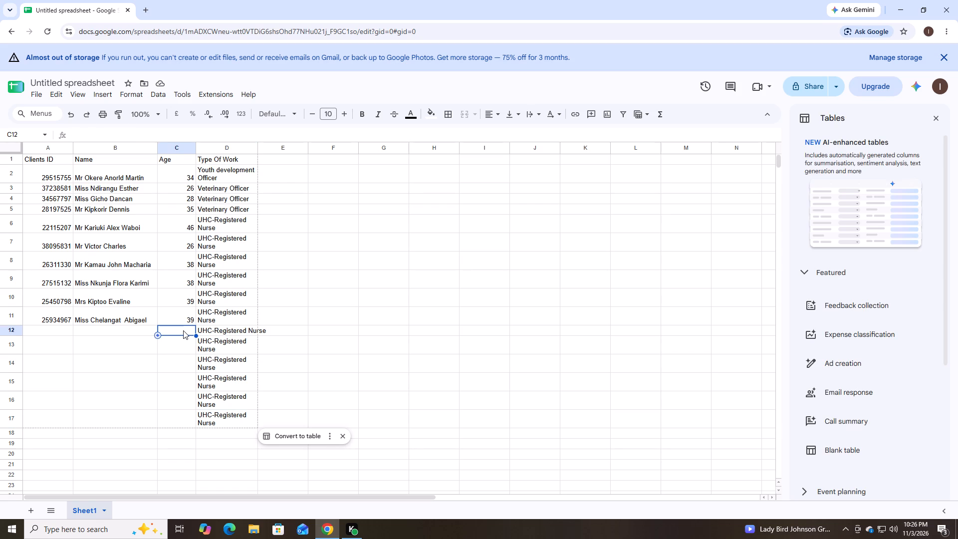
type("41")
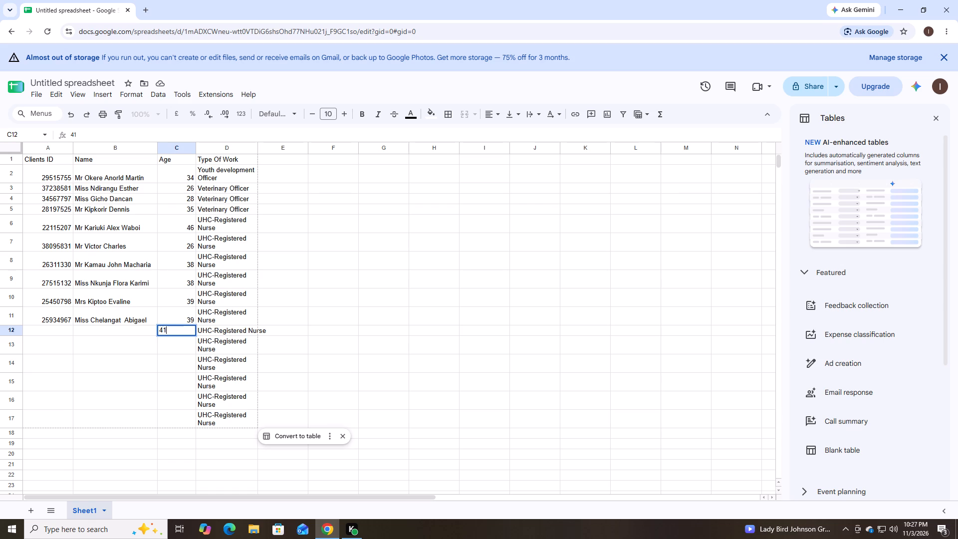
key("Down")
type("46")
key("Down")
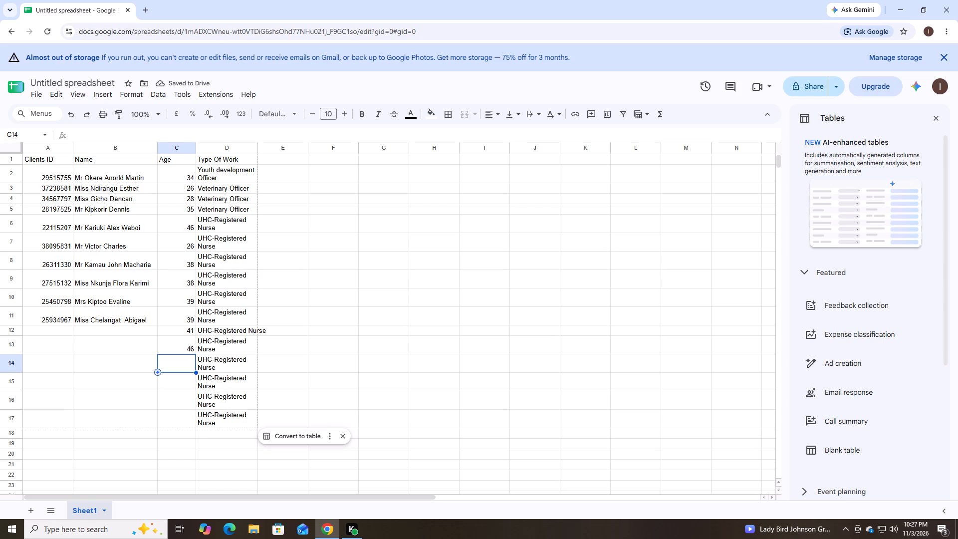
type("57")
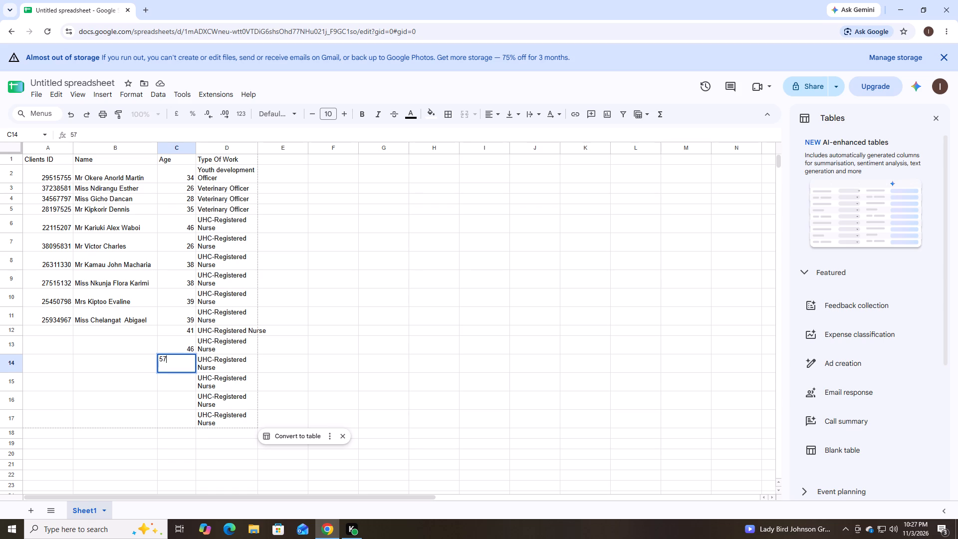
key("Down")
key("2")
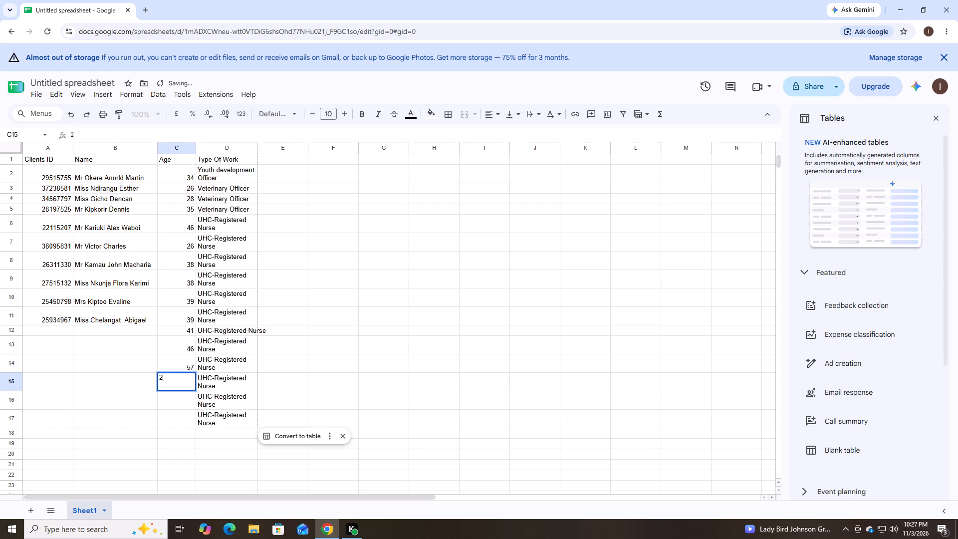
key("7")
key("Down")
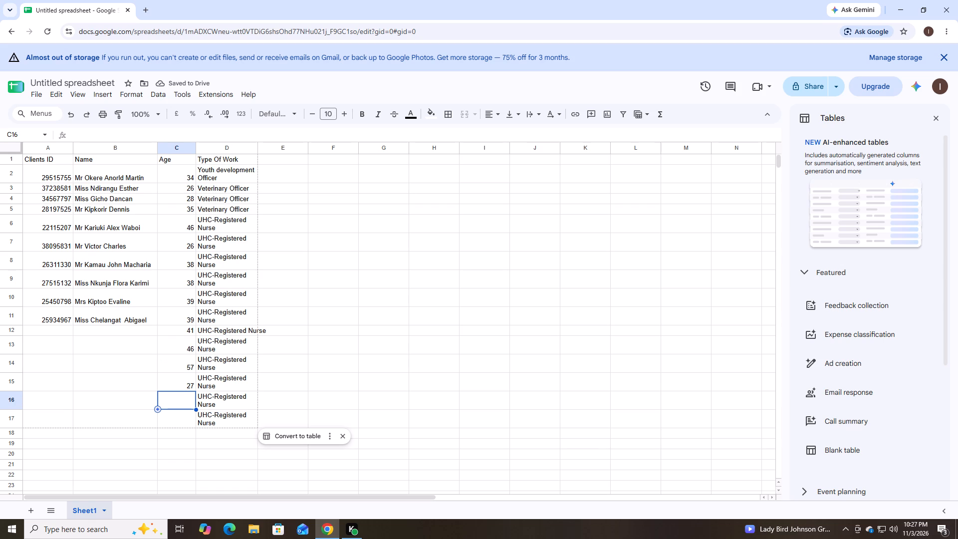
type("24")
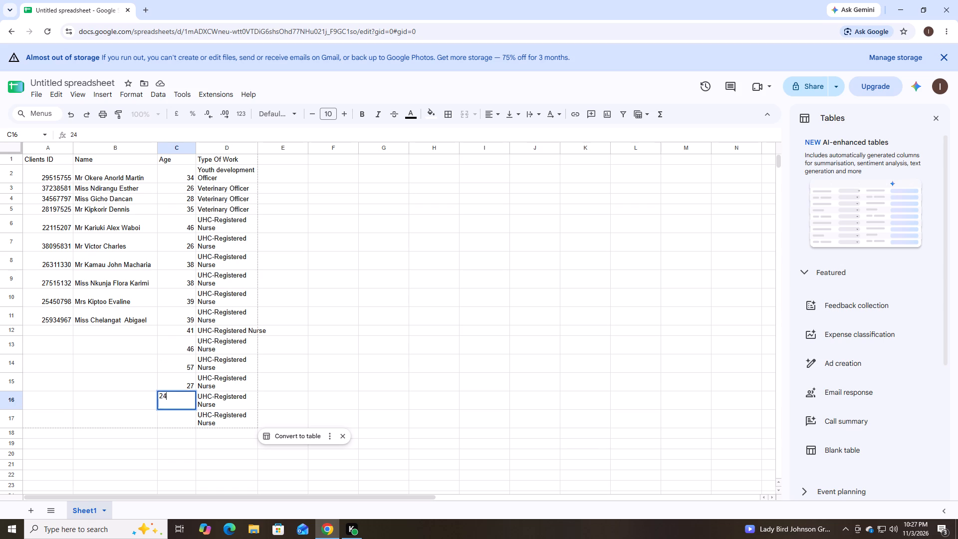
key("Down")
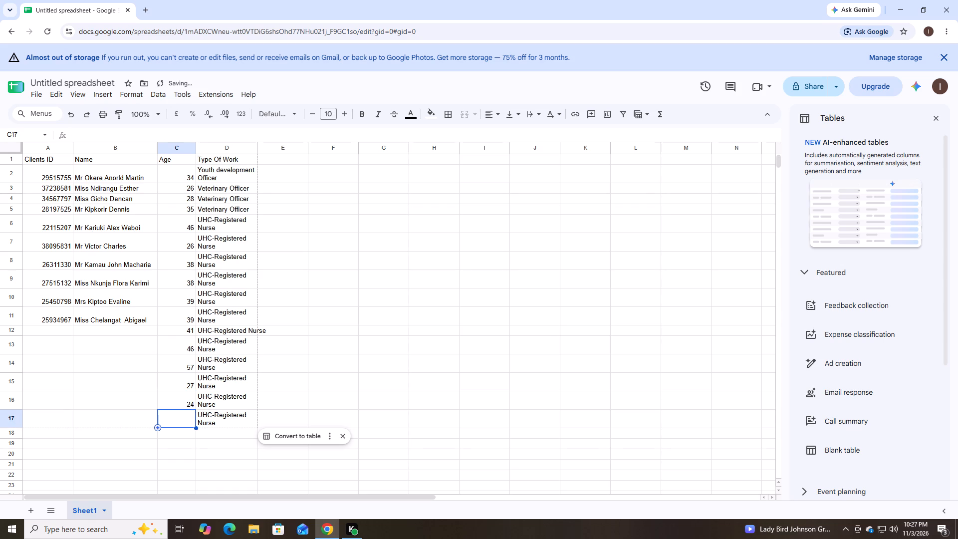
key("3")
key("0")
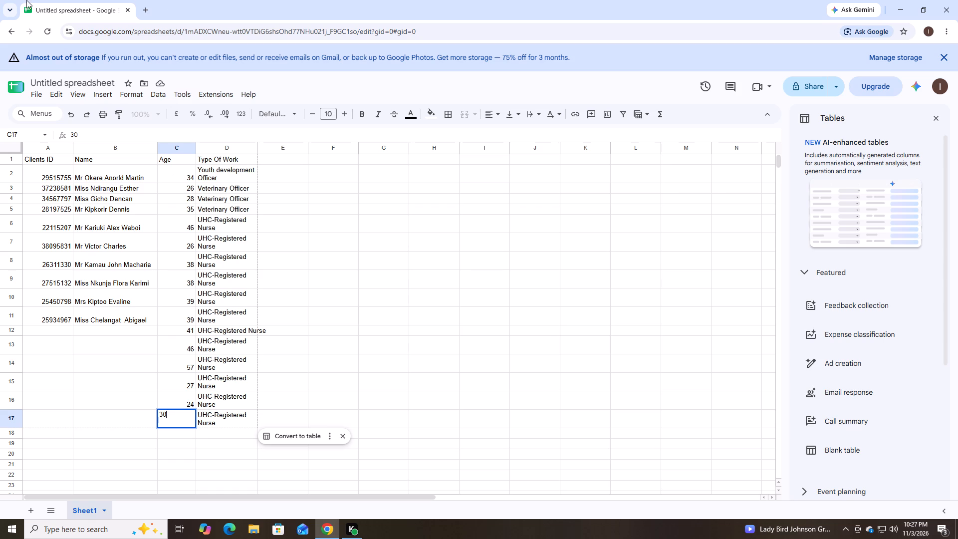
Enter the eleventh client's ID number in cell A12 of the Clients ID column.
left_click(64, 328)
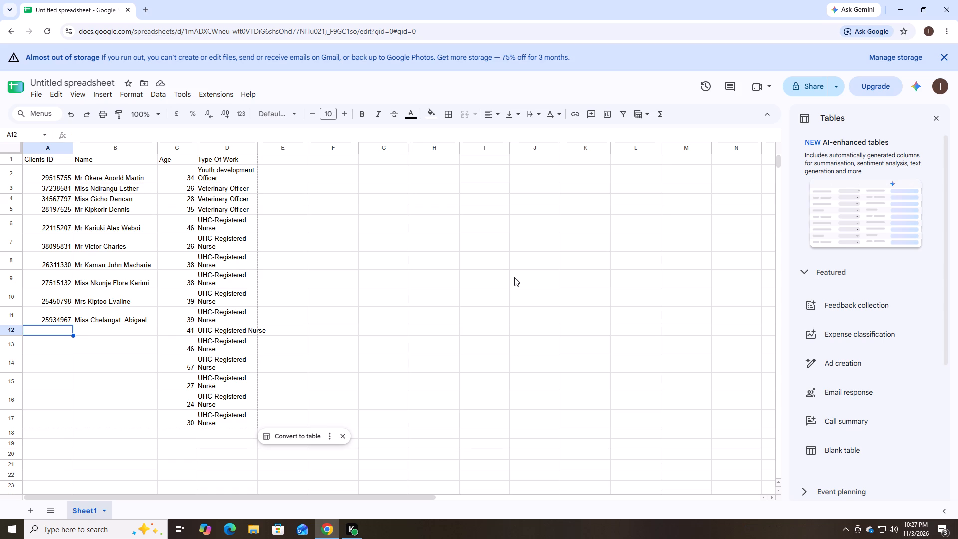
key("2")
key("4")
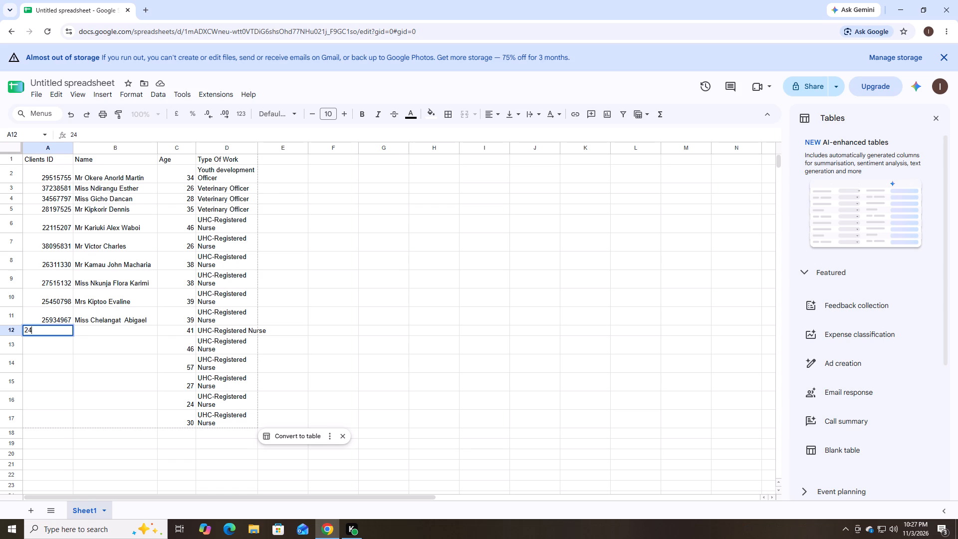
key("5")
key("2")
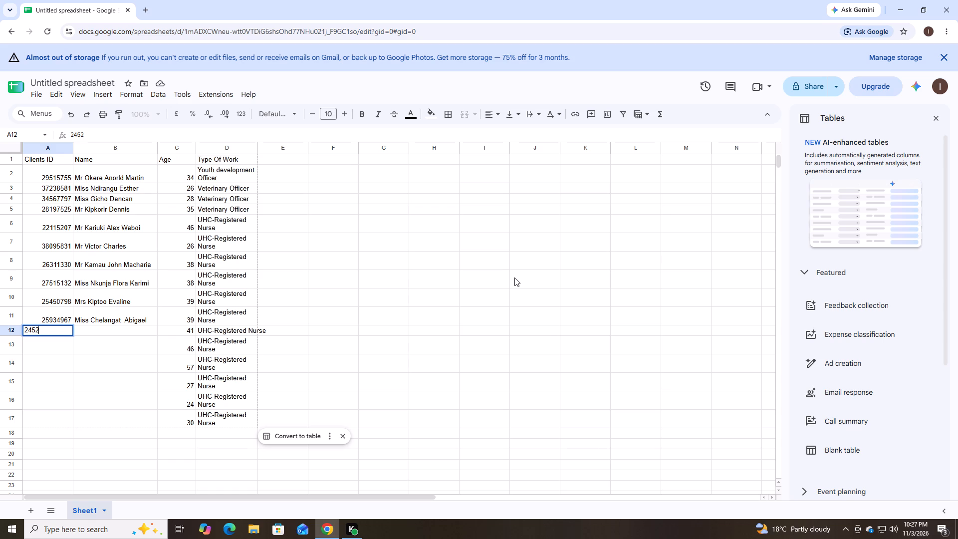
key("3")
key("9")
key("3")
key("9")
key("Down")
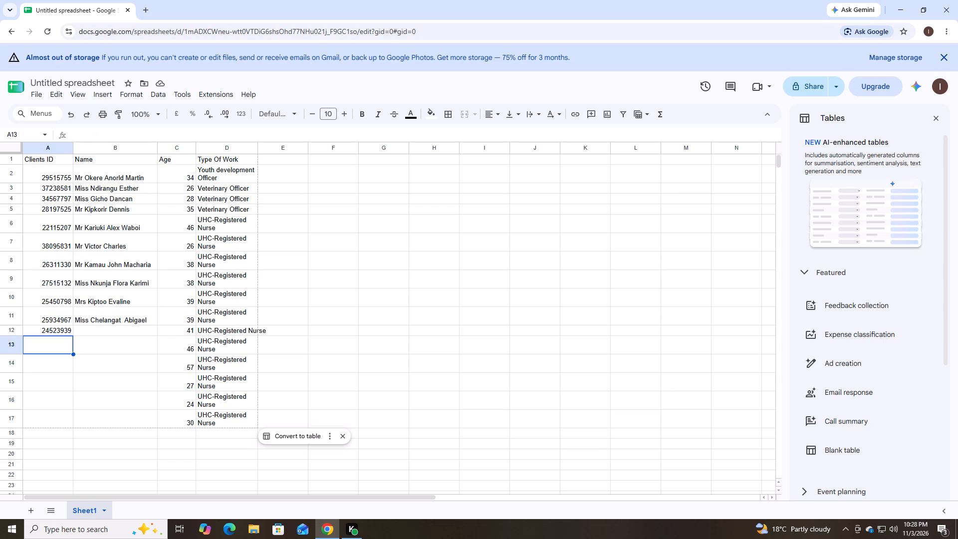
Enter the twelfth client's ID number in cell A13 of the Clients ID column.
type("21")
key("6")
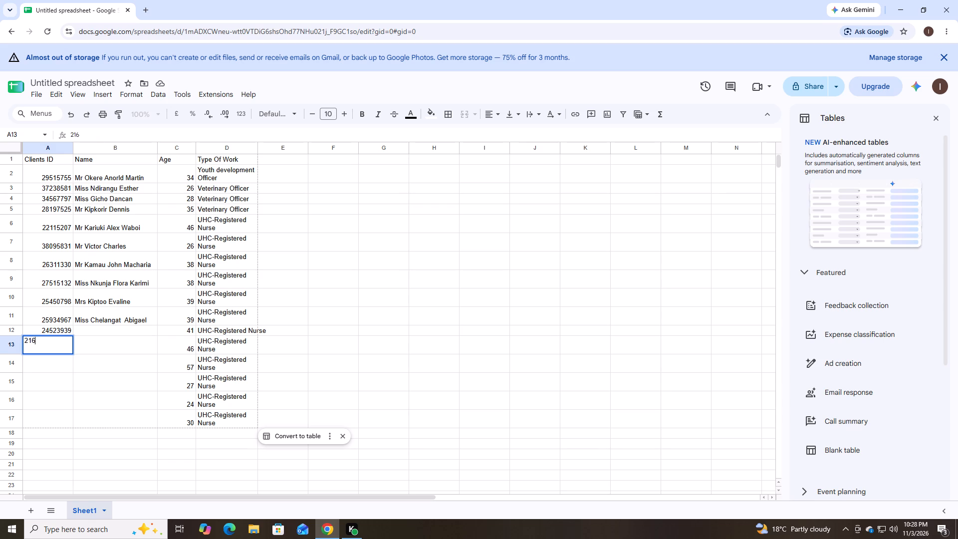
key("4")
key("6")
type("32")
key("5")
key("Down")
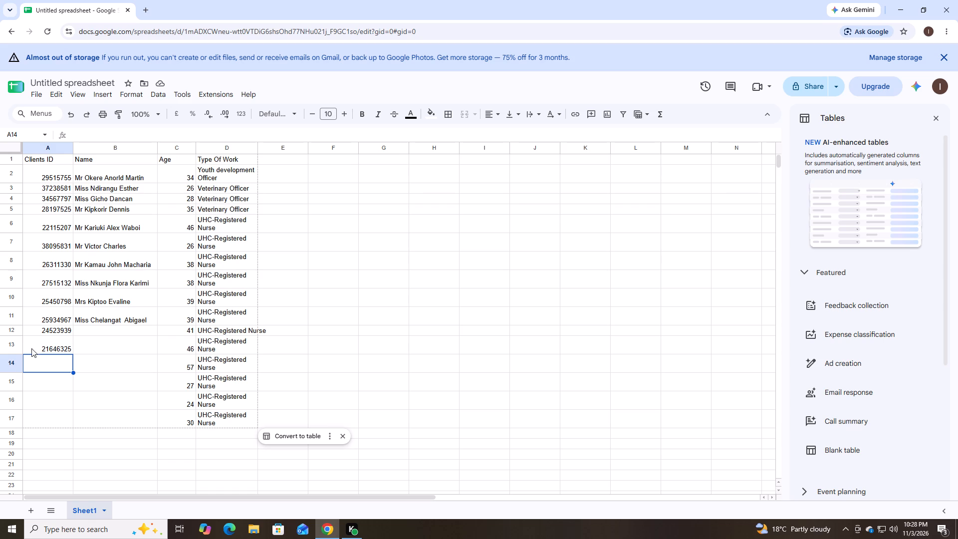
Select cell B12 in the Name column for the eleventh client's name.
left_click(83, 330)
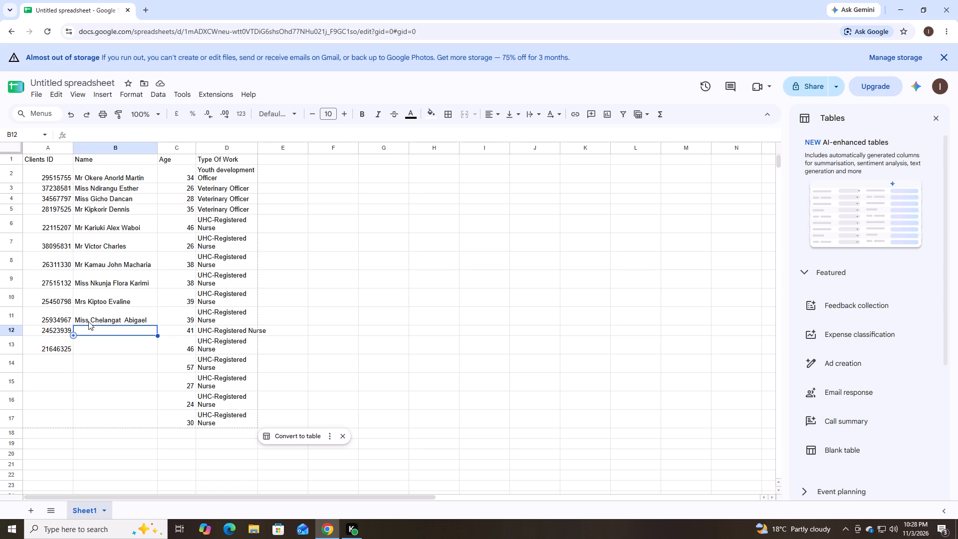
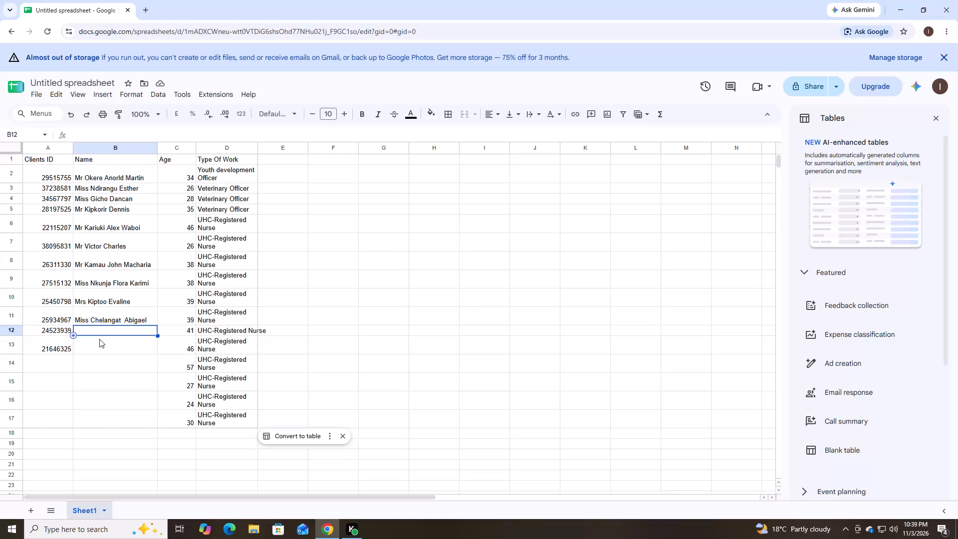
Enter the eleventh client's full name with the title Mrs in cell B12 of the Name column.
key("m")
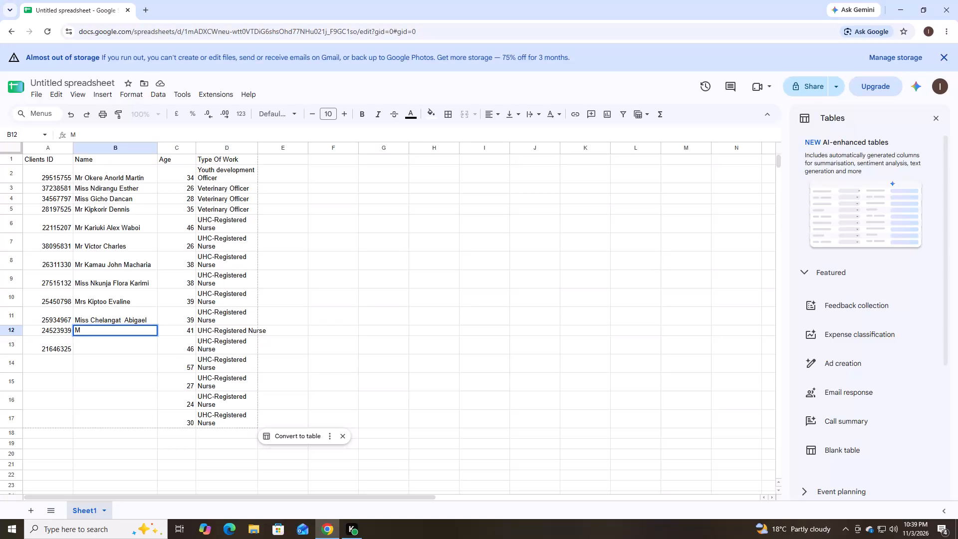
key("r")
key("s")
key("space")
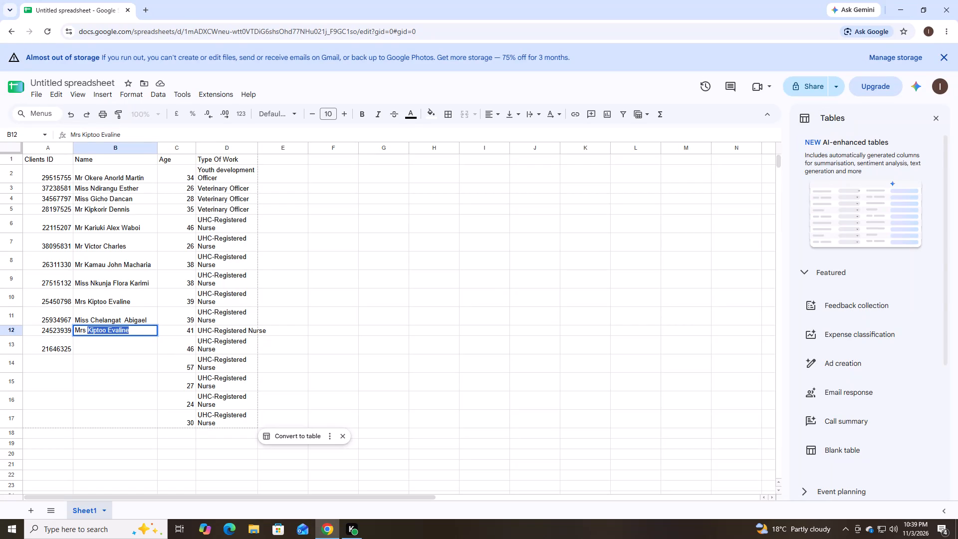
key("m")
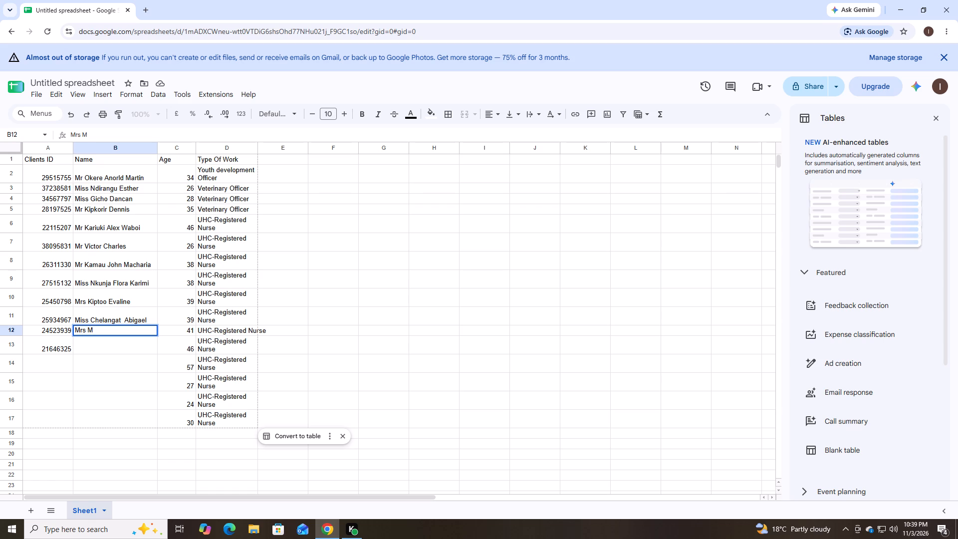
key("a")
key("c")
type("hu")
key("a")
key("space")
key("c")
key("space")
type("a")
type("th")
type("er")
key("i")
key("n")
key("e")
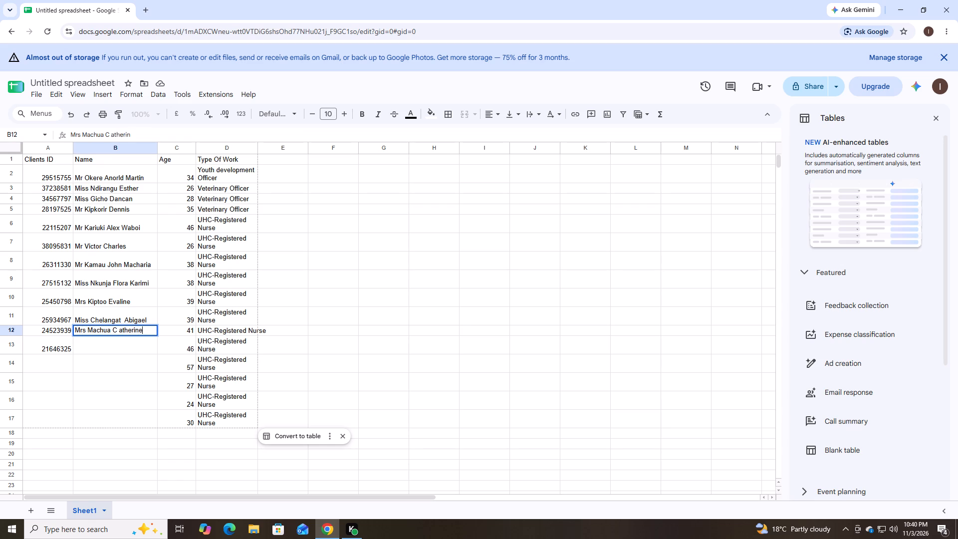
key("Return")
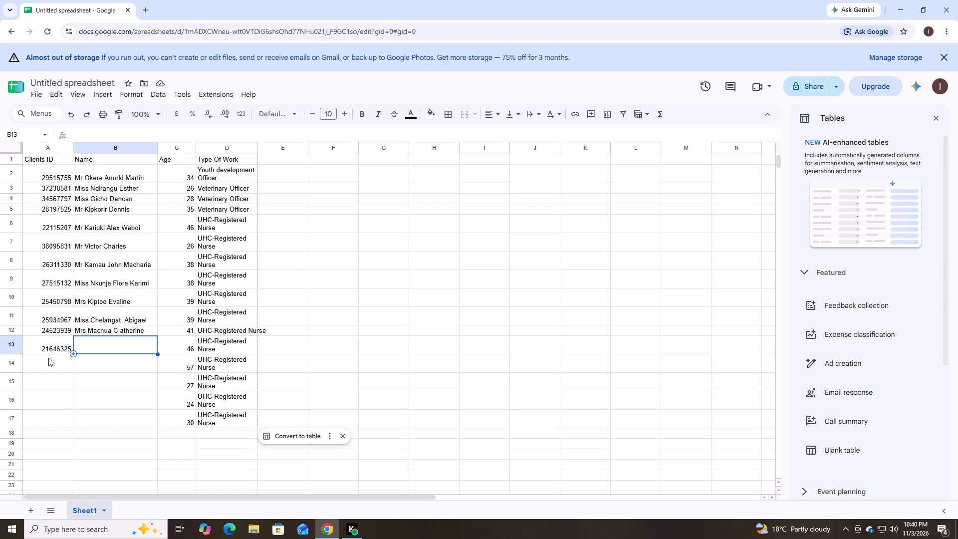
Enter the twelfth client's full name with the title Miss in cell B13 of the Name column.
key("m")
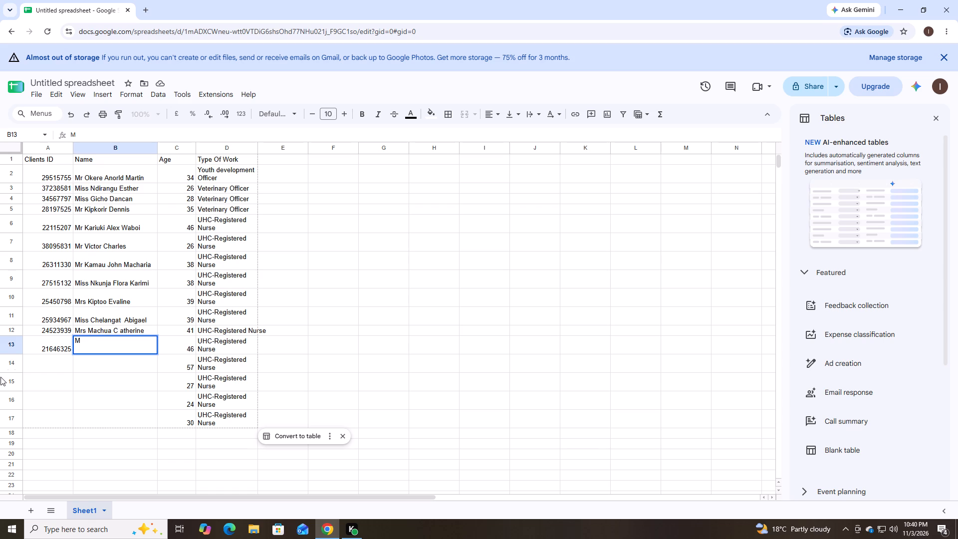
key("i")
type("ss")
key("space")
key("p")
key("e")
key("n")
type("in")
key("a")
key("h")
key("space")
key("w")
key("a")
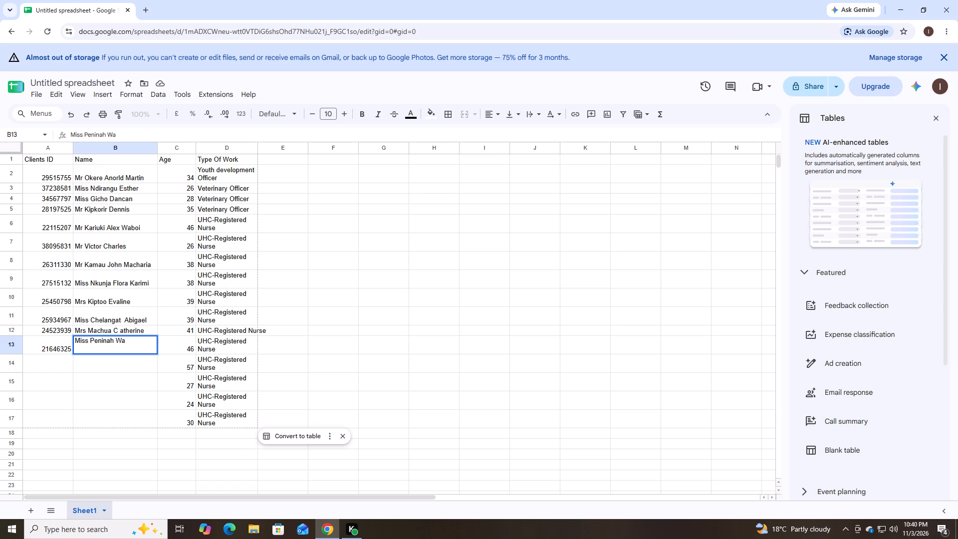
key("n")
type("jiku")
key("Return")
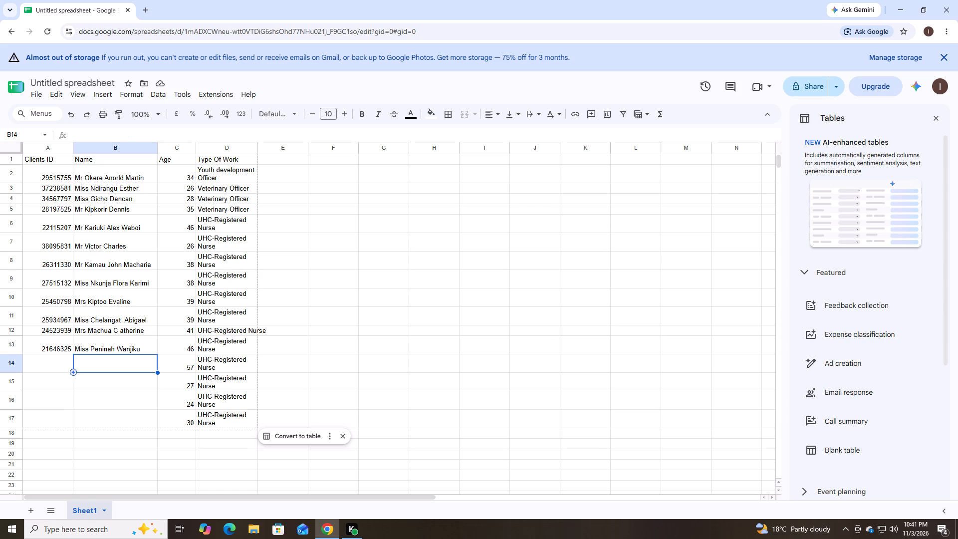
Enter the thirteenth client's ID number in cell A14 of the Clients ID column.
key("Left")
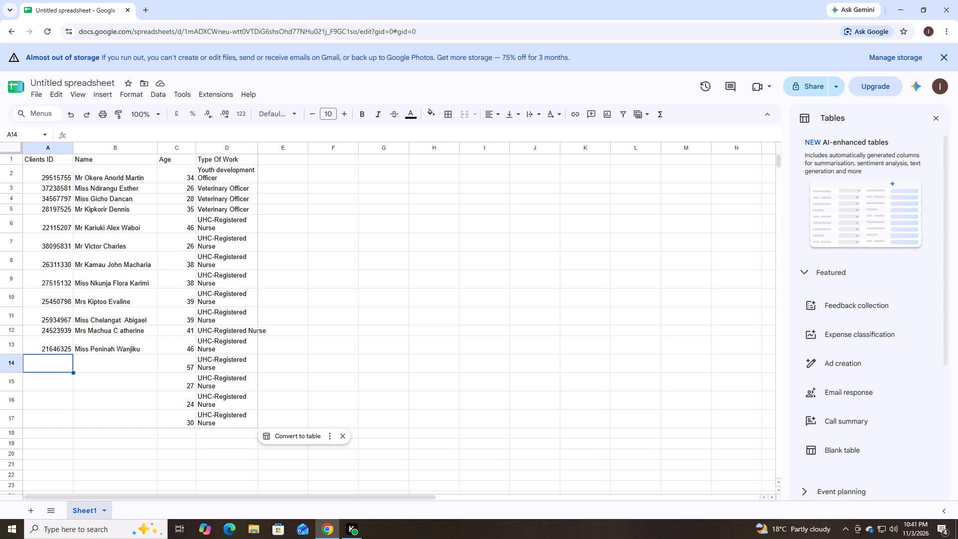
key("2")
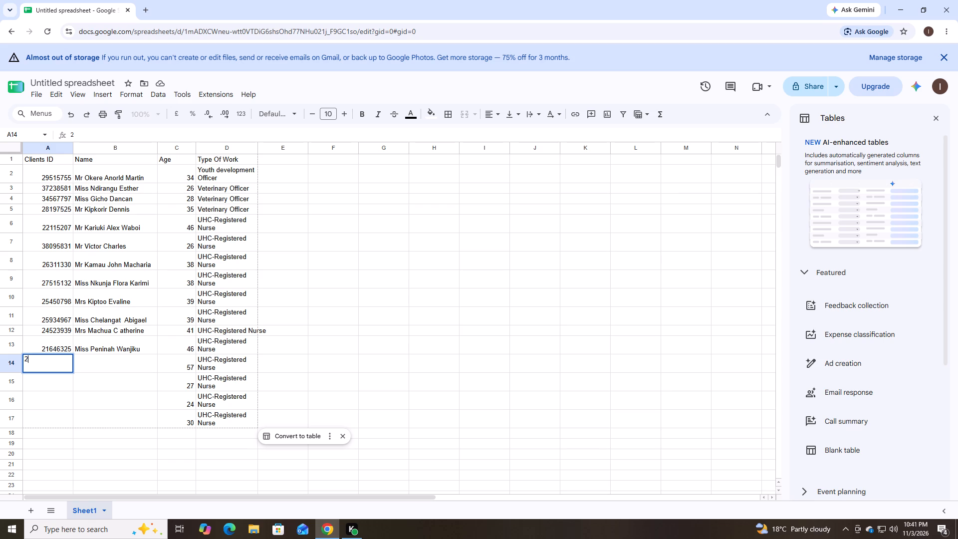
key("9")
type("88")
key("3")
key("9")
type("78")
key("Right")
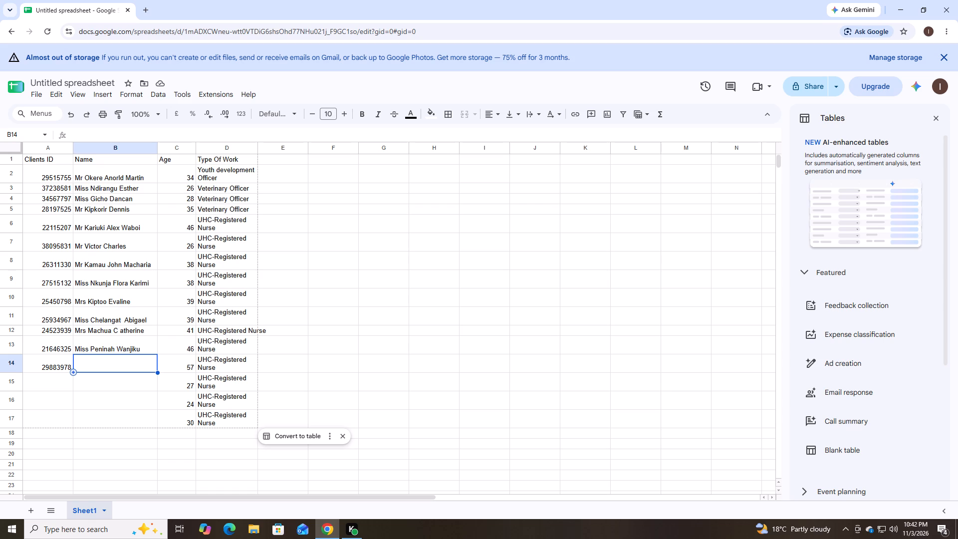
Enter the thirteenth client's full name with the title Mrs in cell B14 of the Name column.
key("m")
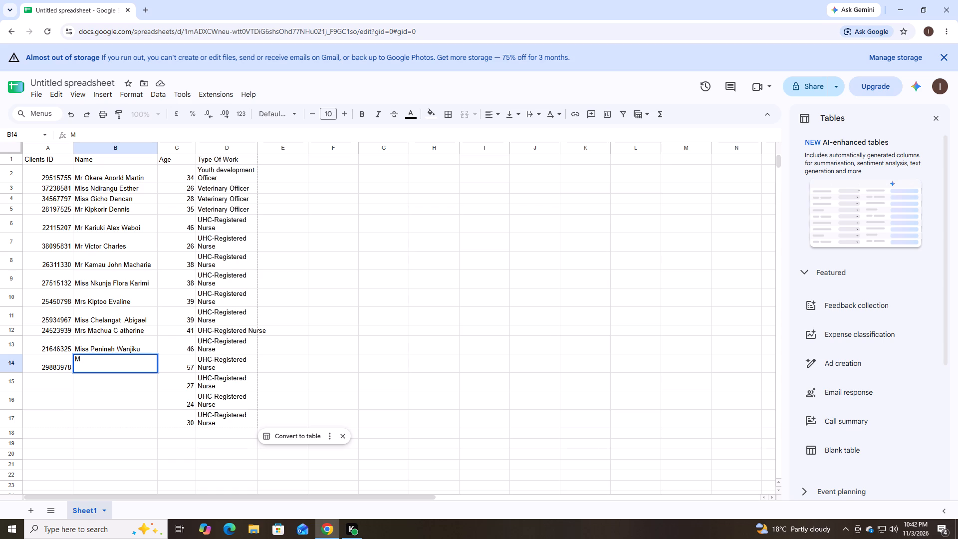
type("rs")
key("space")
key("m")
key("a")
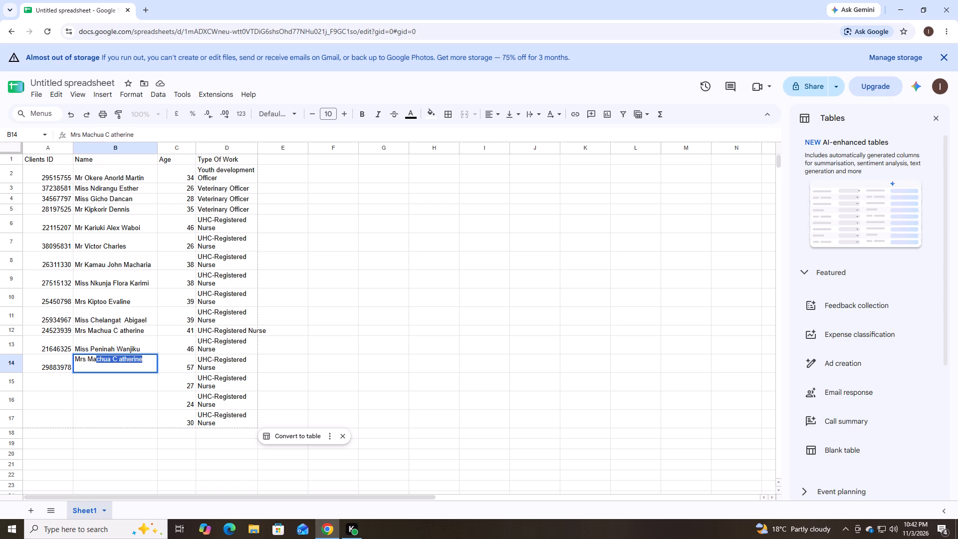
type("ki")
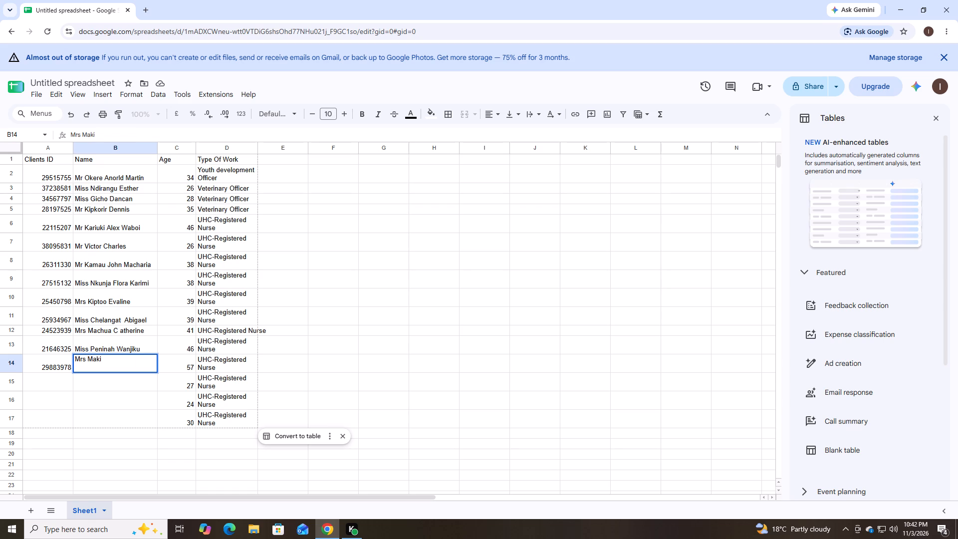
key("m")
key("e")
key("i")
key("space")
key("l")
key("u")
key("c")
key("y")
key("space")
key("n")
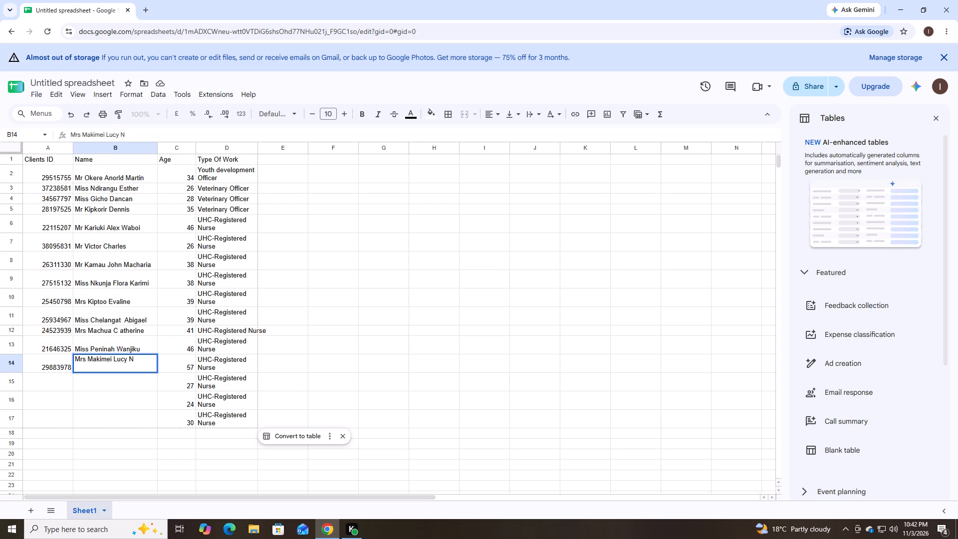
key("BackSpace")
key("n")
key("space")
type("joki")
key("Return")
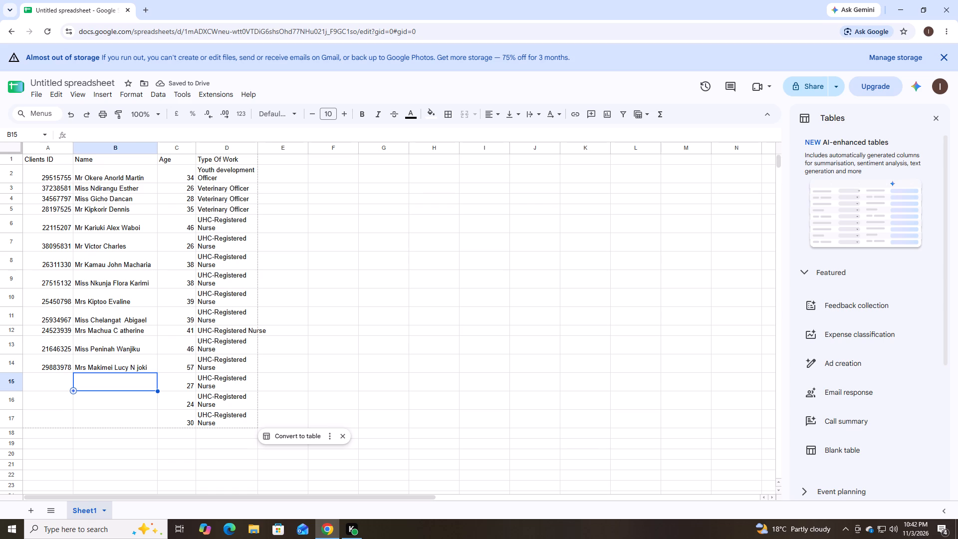
Enter the fourteenth client's ID number in cell A15 of the Clients ID column.
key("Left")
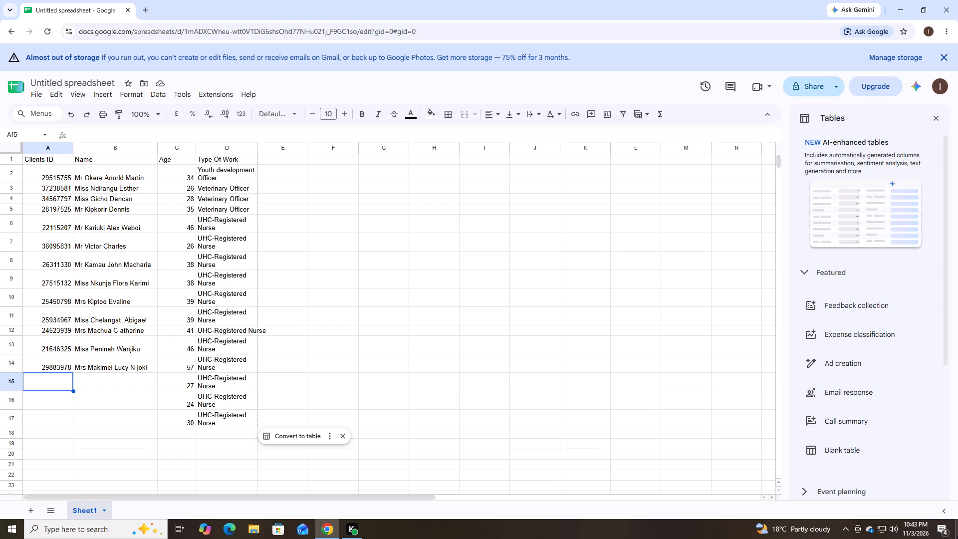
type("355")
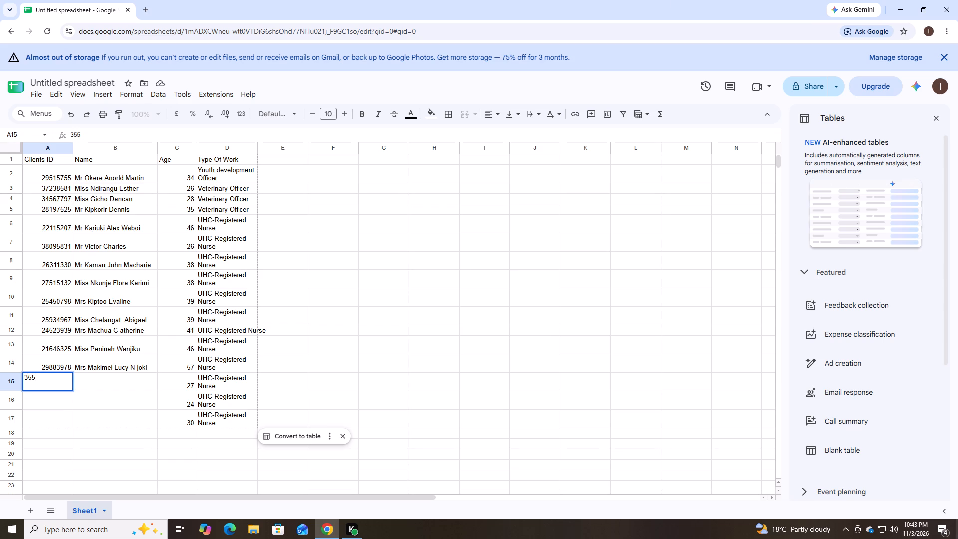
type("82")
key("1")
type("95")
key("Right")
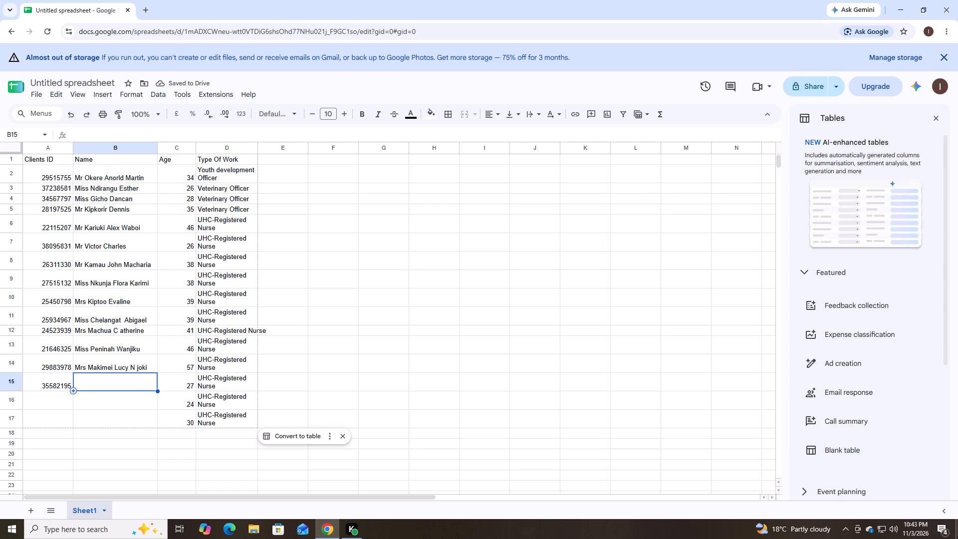
Enter the fourteenth client's full name with the title Mr in cell B15 of the Name column.
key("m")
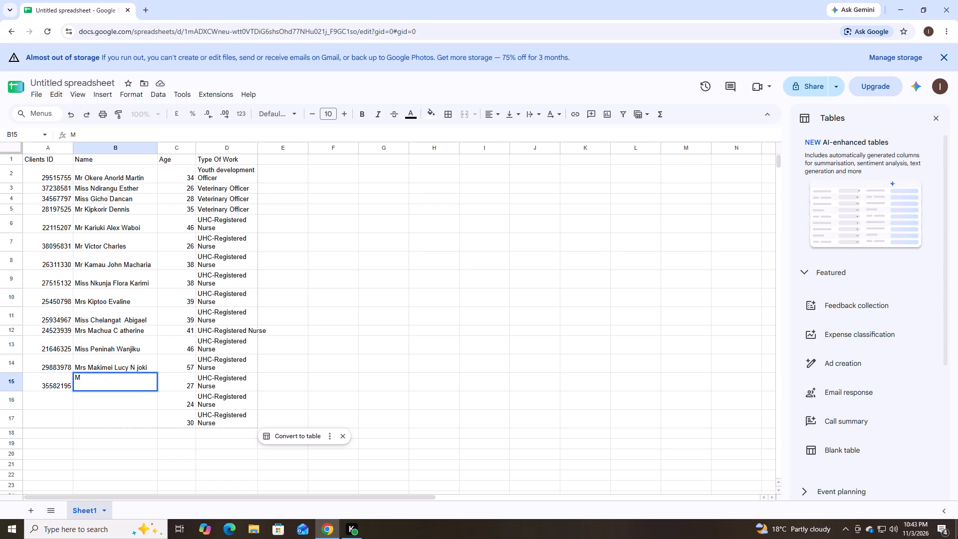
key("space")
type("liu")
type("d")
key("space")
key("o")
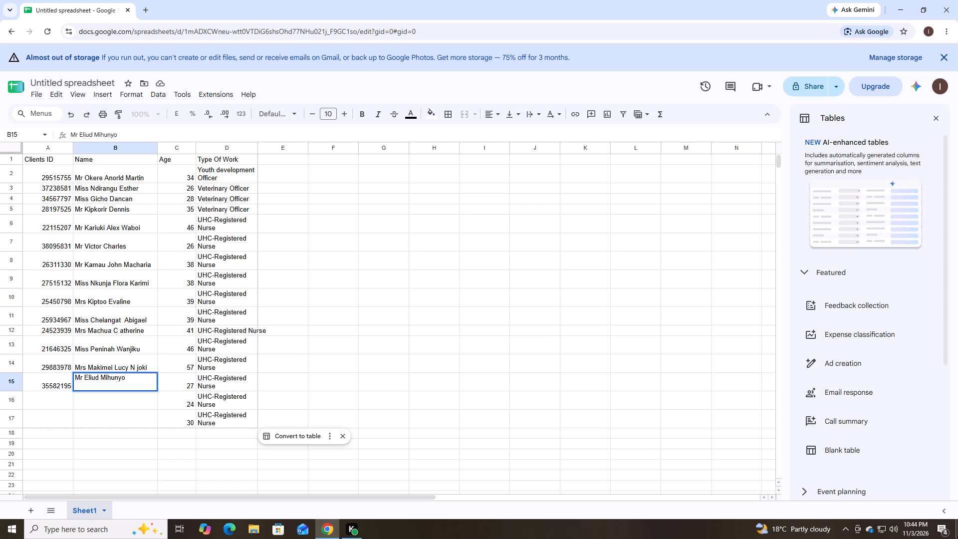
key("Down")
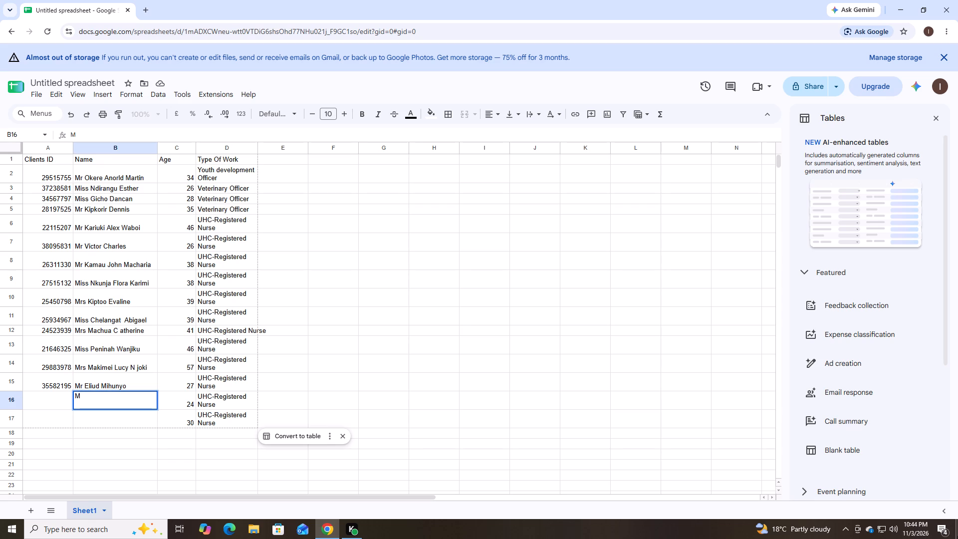
Enter the fifteenth client's full name with the title Ms in cell B16 of the Name column.
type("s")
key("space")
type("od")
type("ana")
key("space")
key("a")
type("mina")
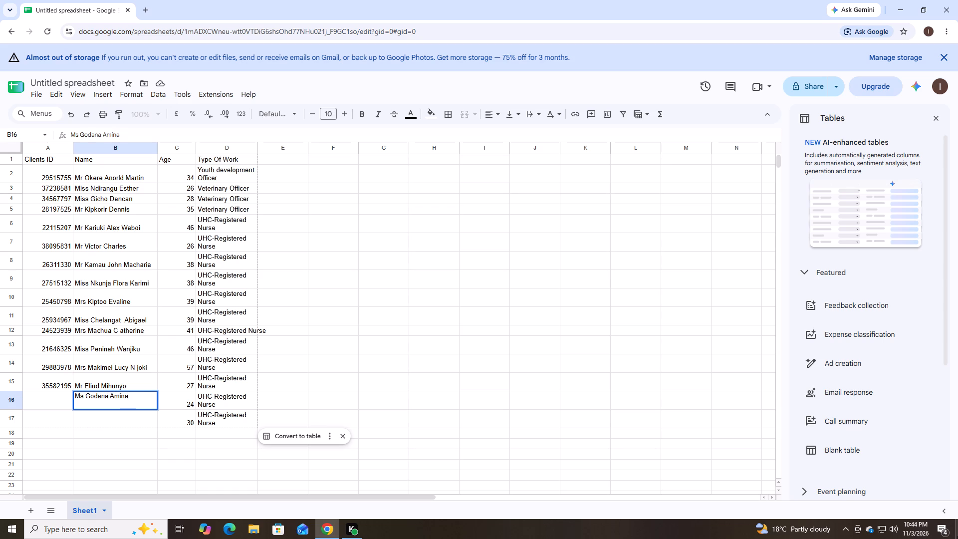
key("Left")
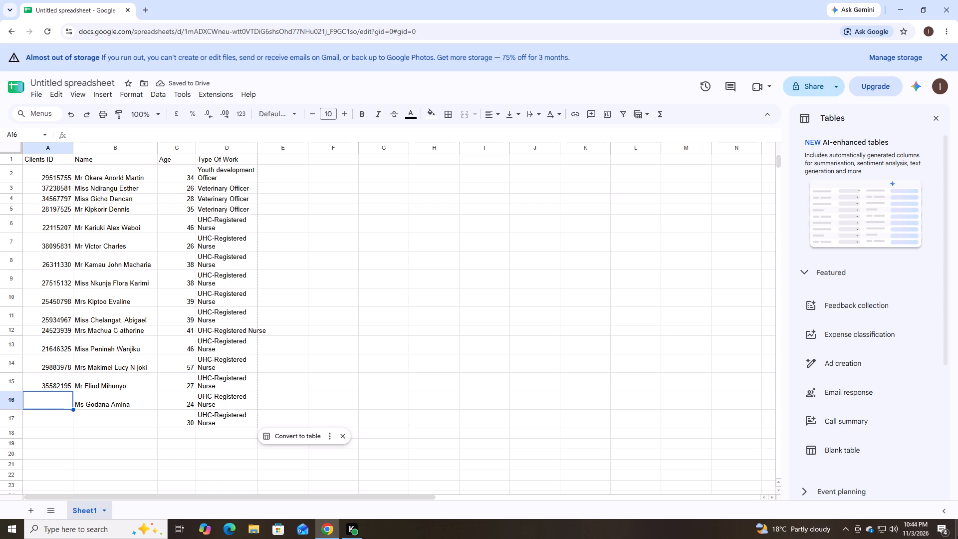
Enter the fifteenth client's ID number in cell A16 of the Clients ID column.
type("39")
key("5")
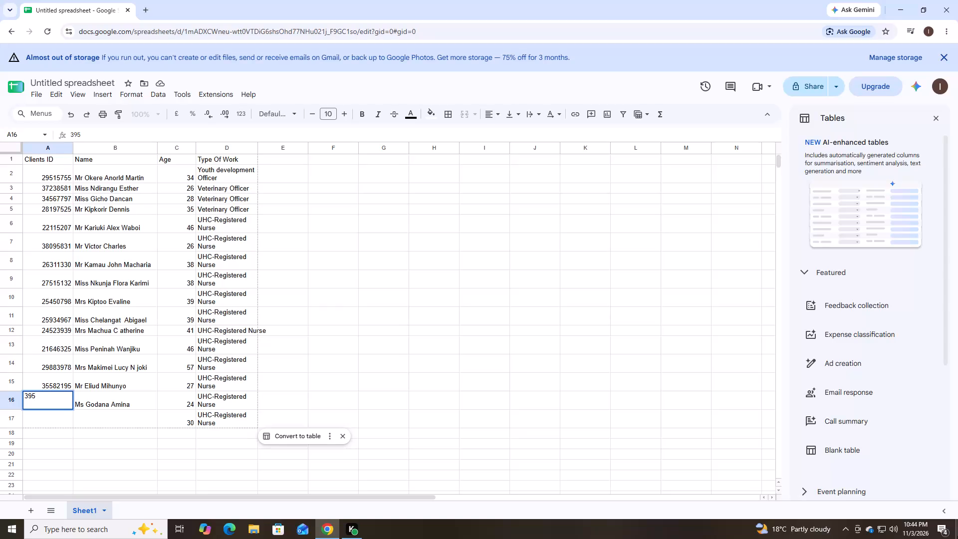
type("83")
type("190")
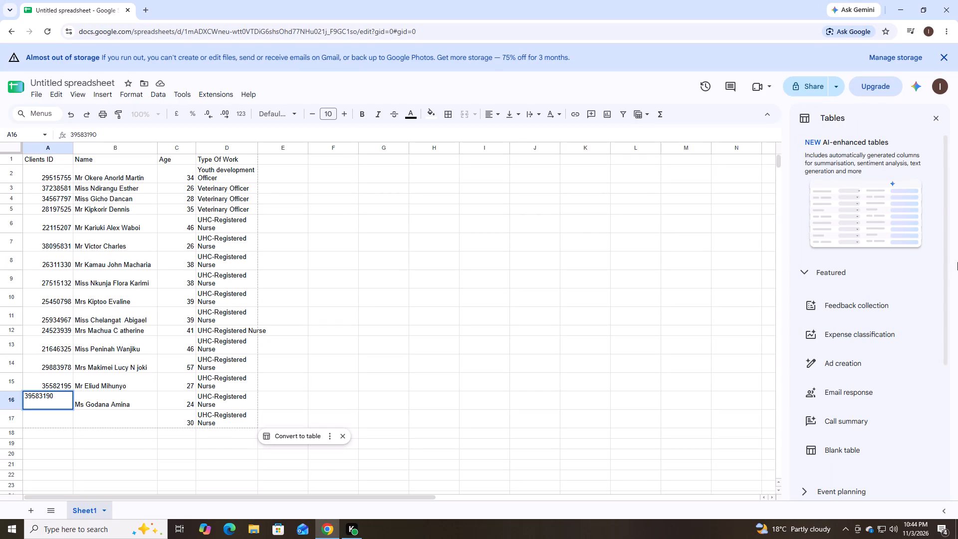
left_click(288, 160)
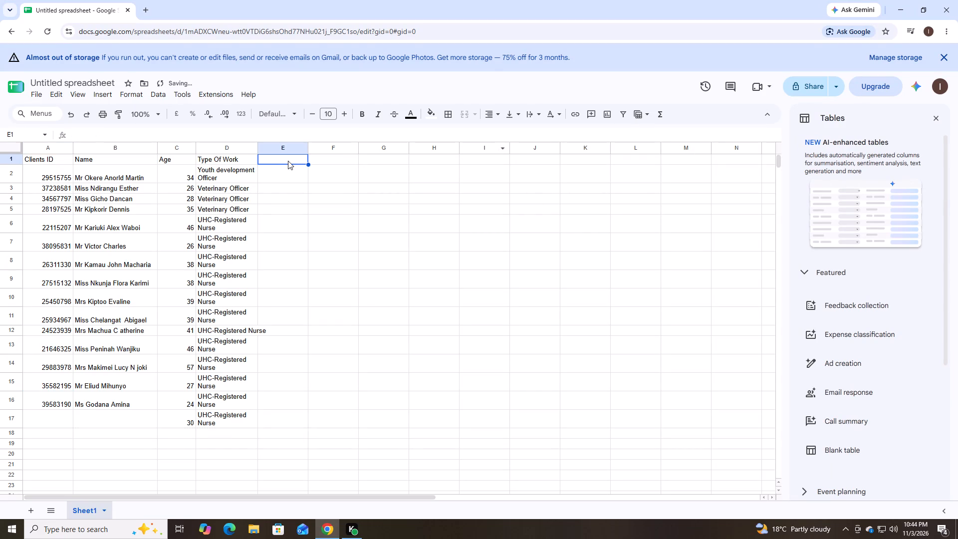
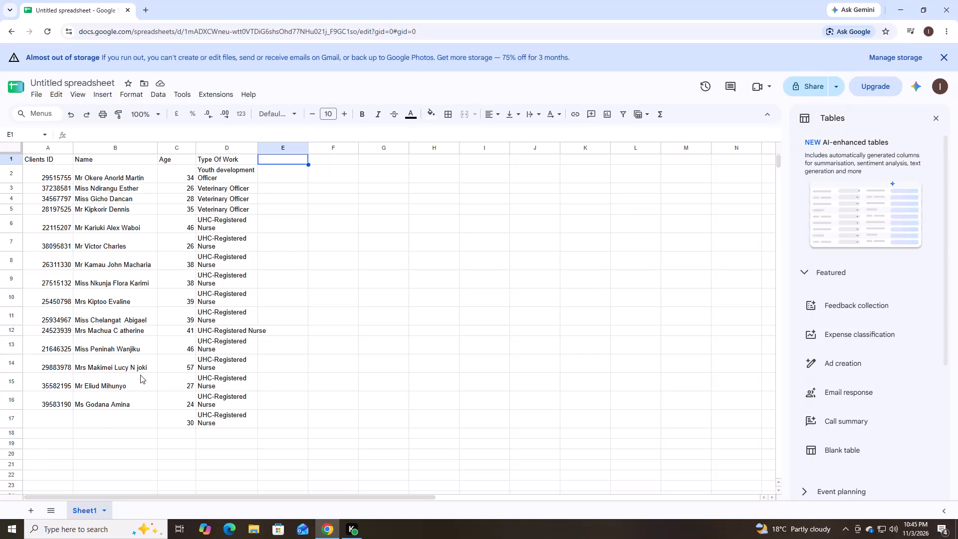
Remove the stray space inside the last word of the client's name in cell B14 of the Name column.
left_click(136, 369)
left_click(137, 369)
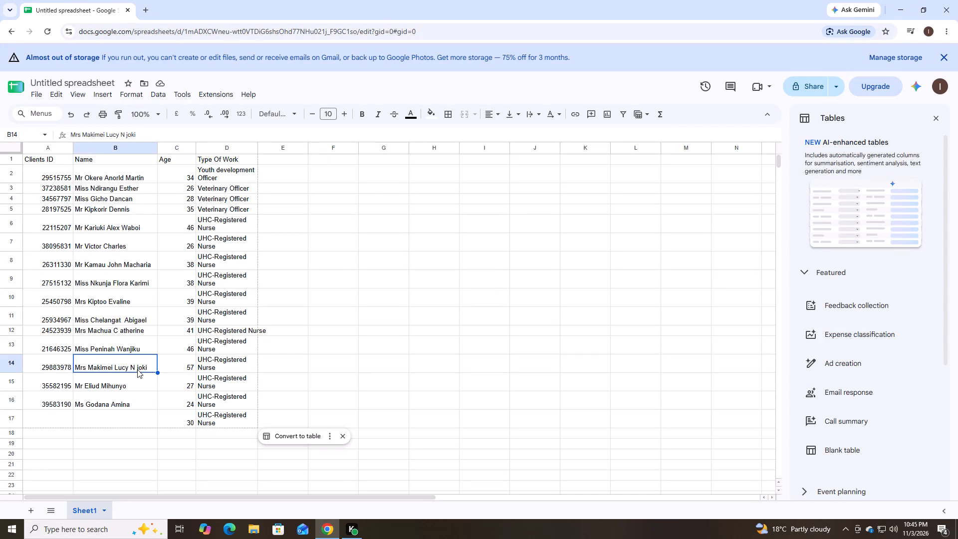
double_click(137, 369)
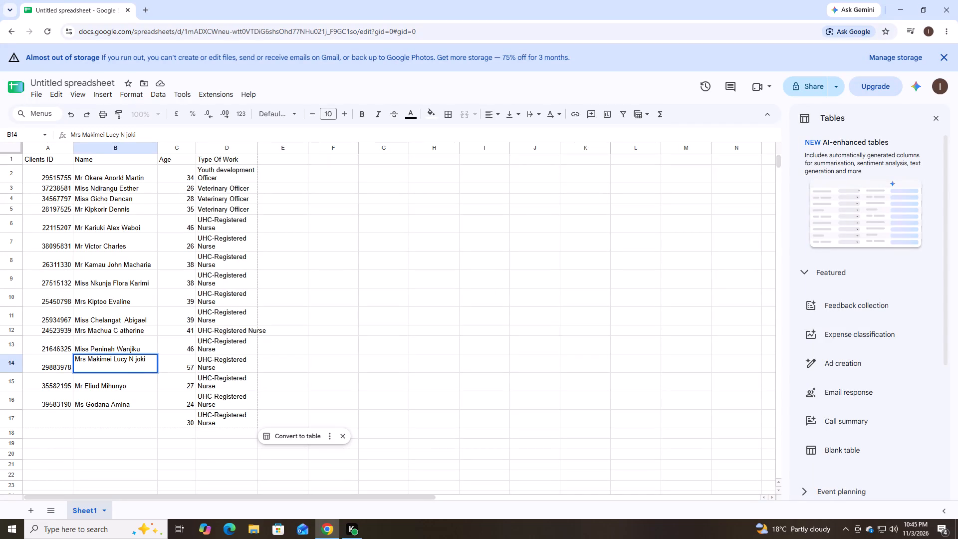
left_click(135, 356)
key("BackSpace")
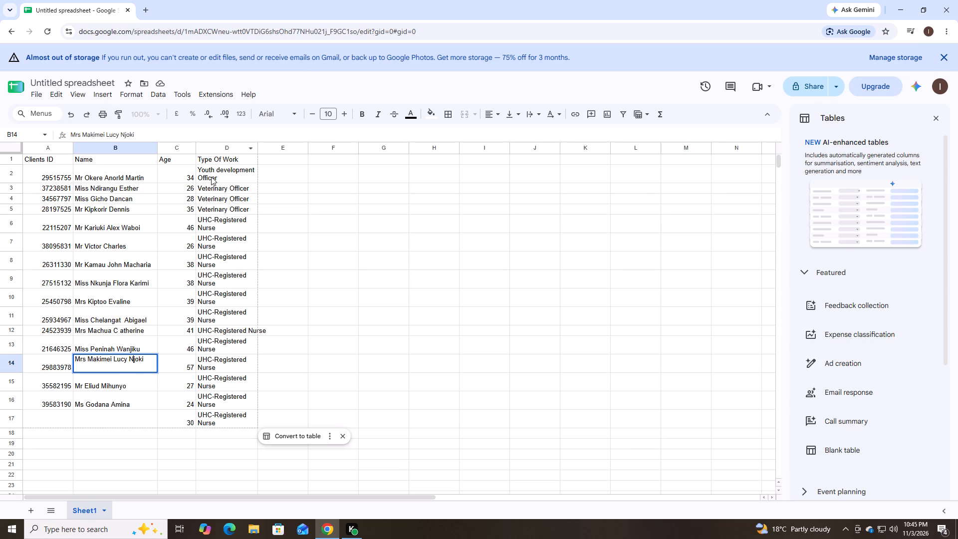
left_click(270, 161)
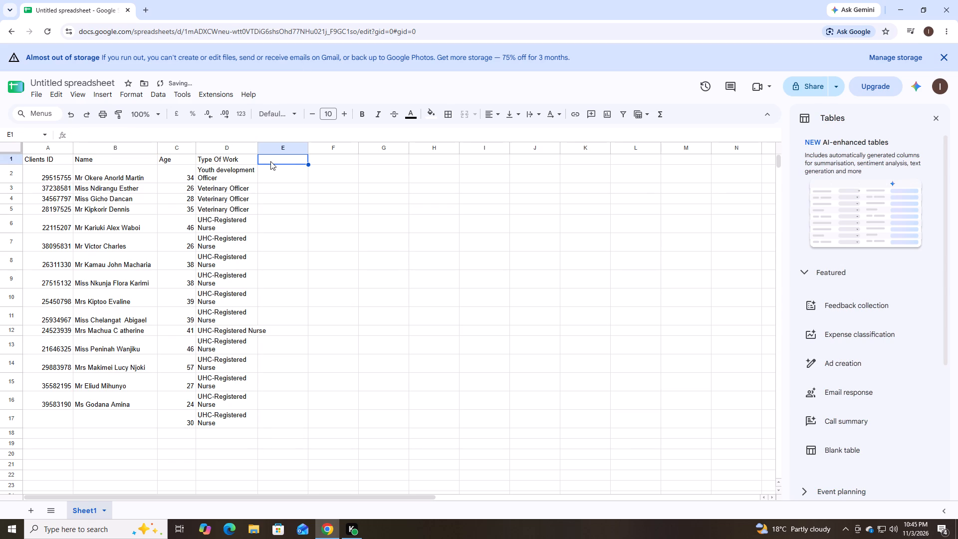
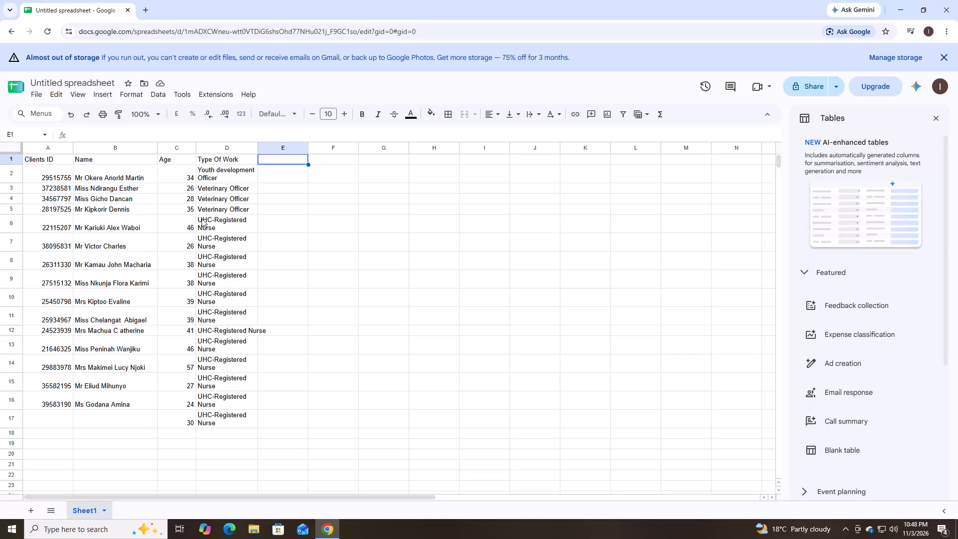
Add the column header Client State in cell E1, next to Type Of Work.
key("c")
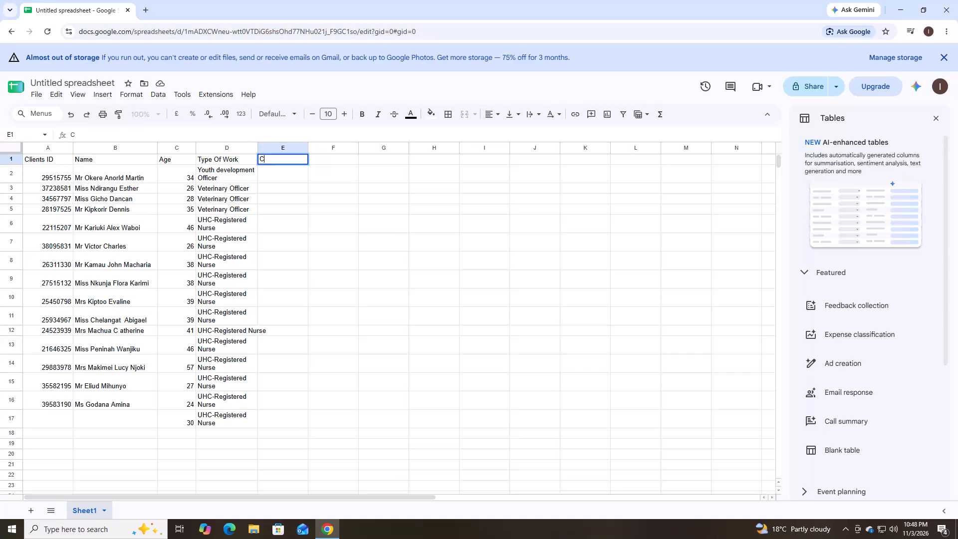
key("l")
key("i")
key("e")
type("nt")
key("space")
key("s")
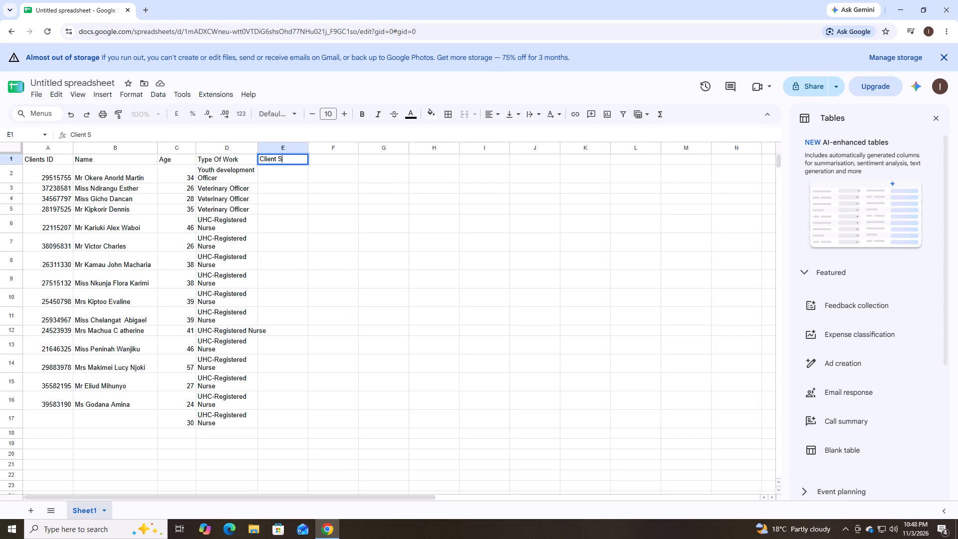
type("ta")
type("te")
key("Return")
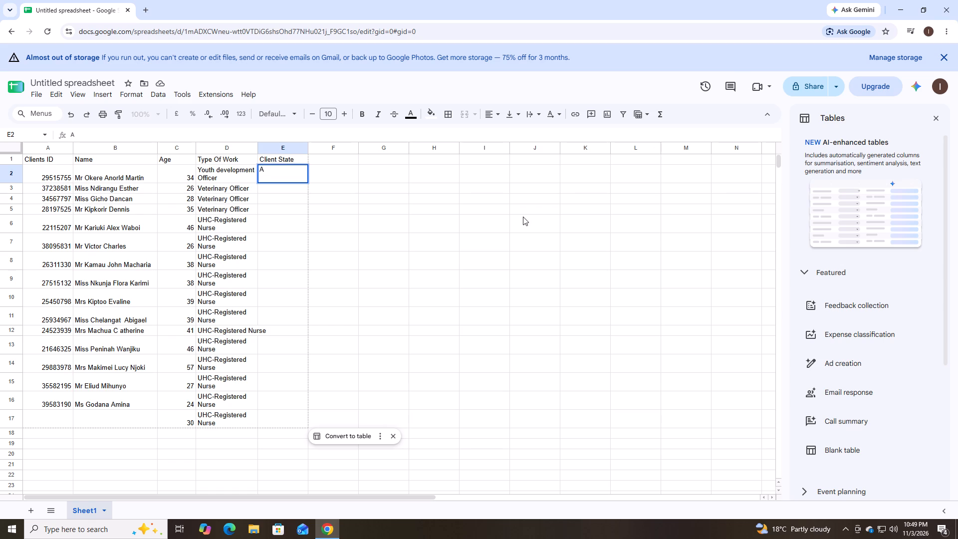
Fill in the first two client states: Active in cell E2 and Inactive in cell E3.
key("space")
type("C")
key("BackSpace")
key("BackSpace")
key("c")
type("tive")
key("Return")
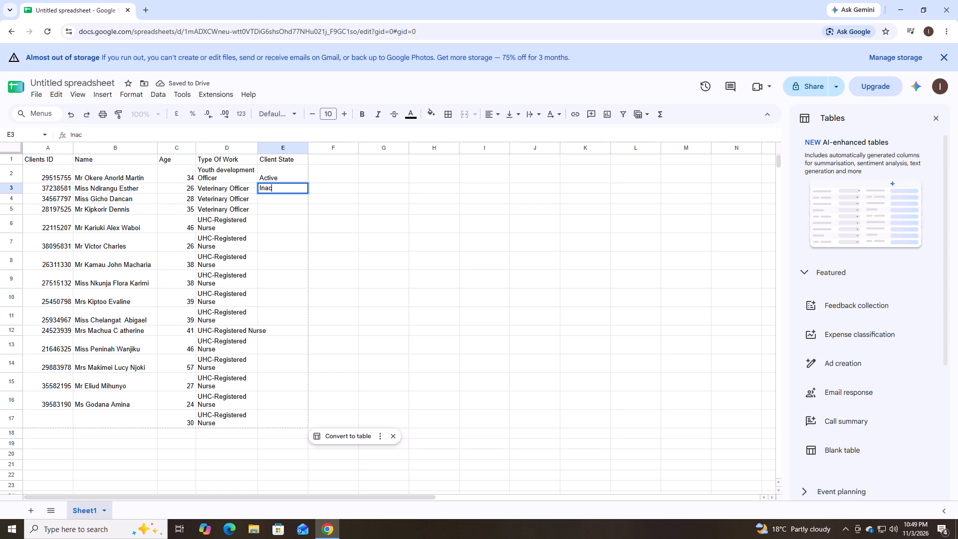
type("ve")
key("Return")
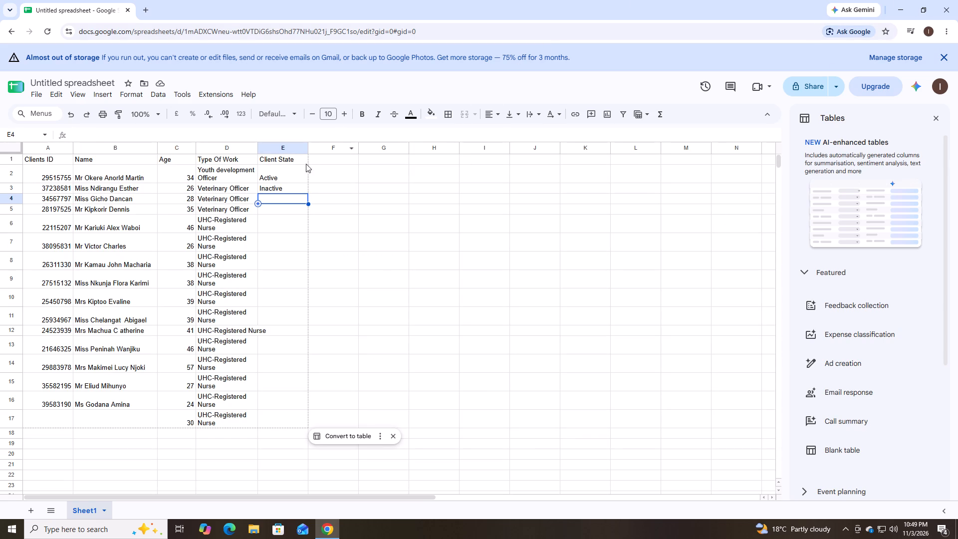
Copy the Active state from cell E2 into cells E4 through E8 of the Client State column.
left_click(293, 171)
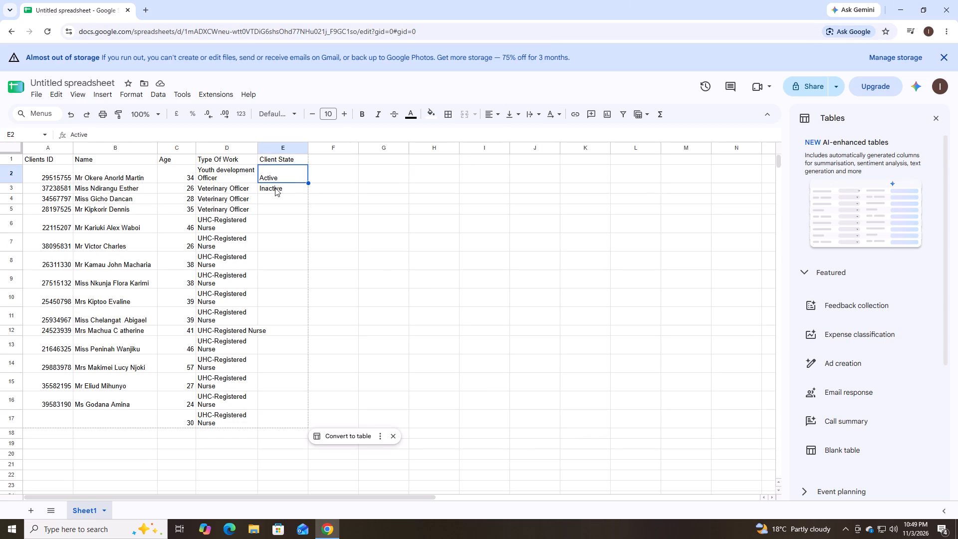
key("ctrl+c")
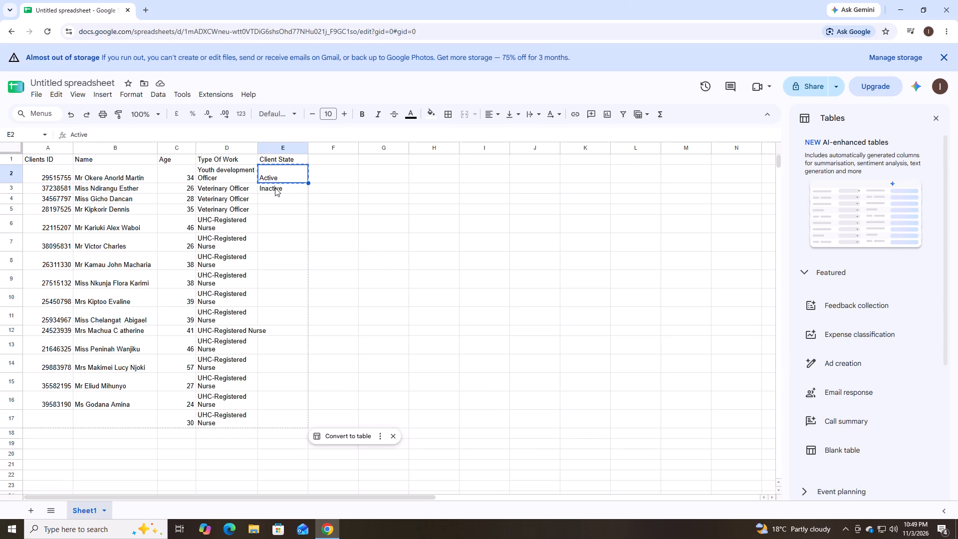
left_click(277, 197)
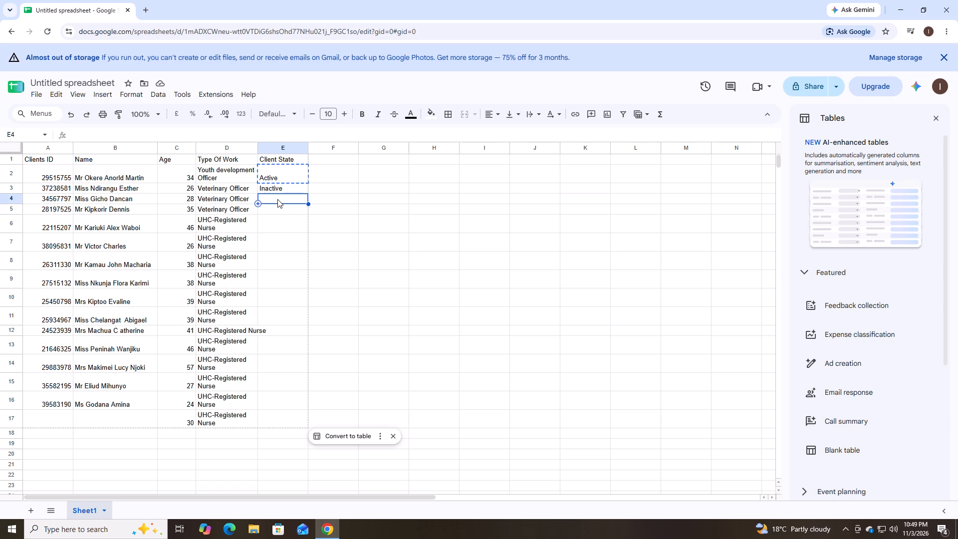
key("ctrl+v")
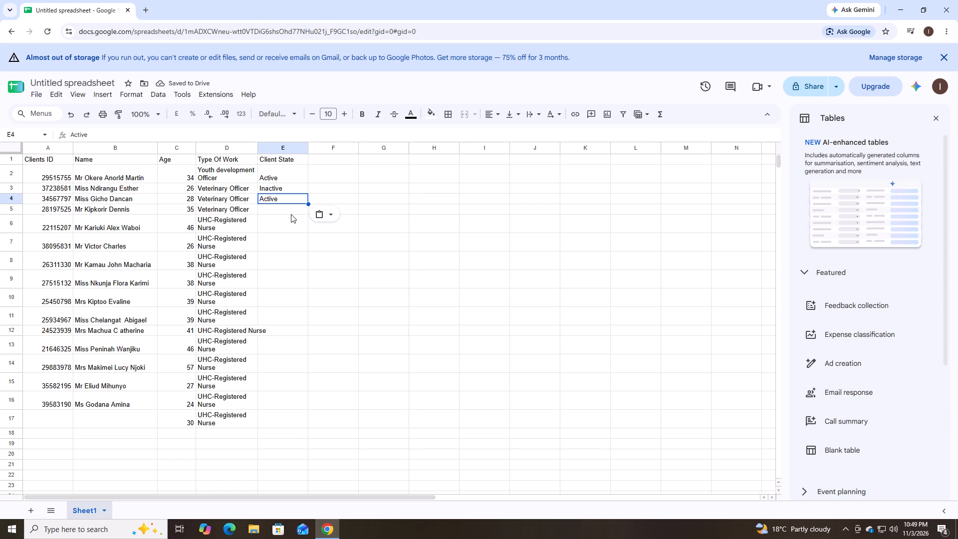
left_click_drag(291, 215, 291, 220)
left_click(299, 203)
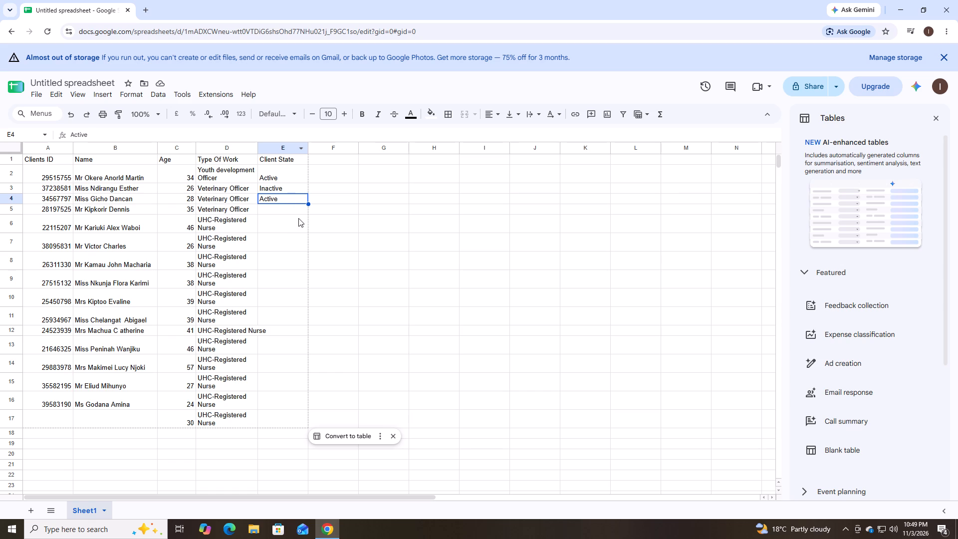
left_click(300, 213)
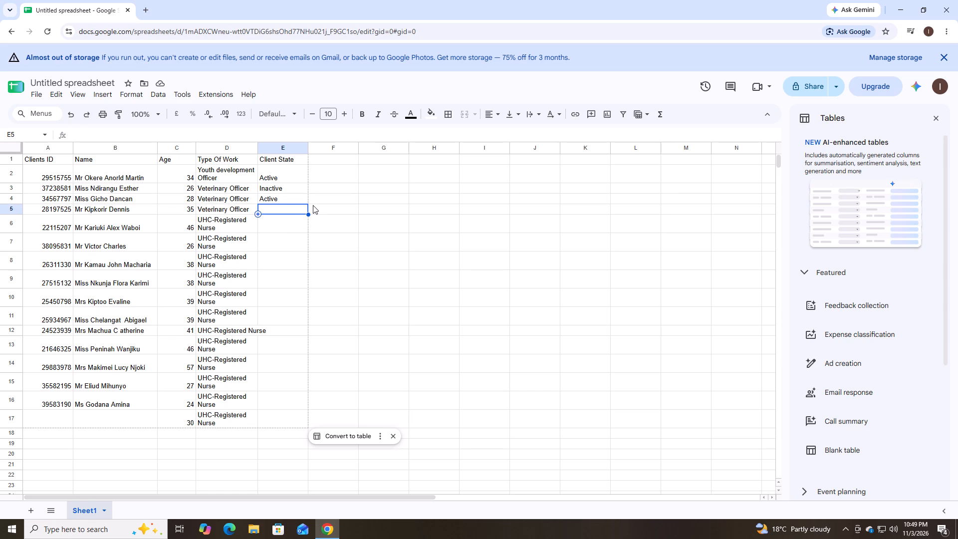
key("ctrl+v")
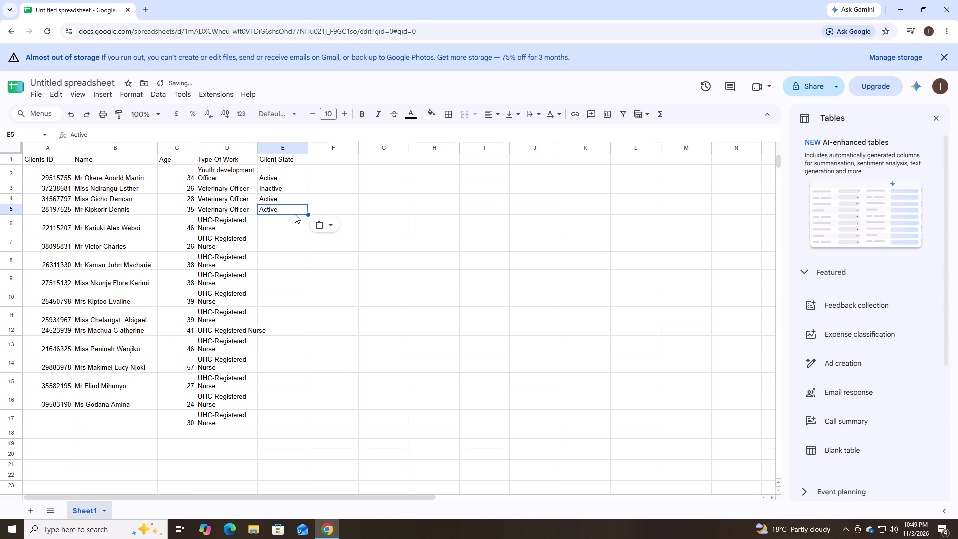
left_click(290, 217)
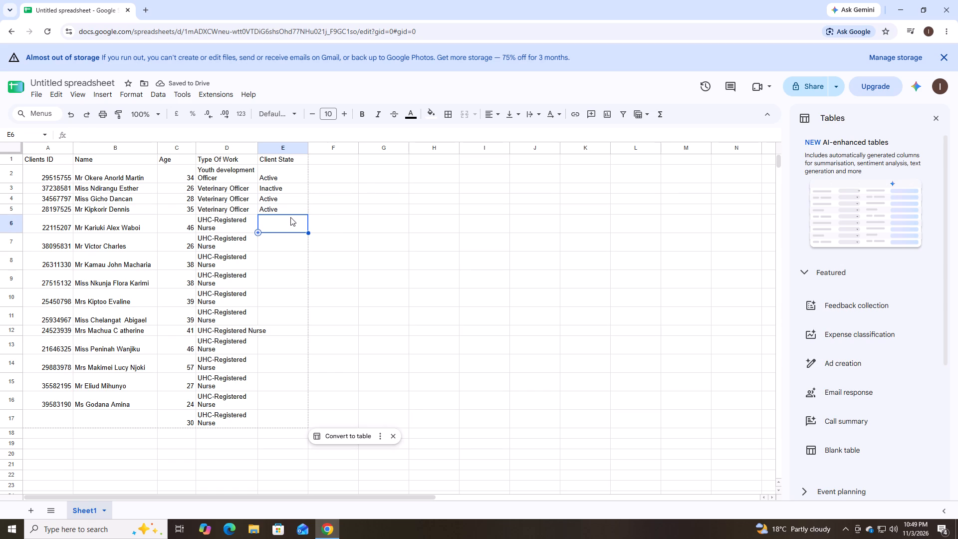
key("ctrl+v")
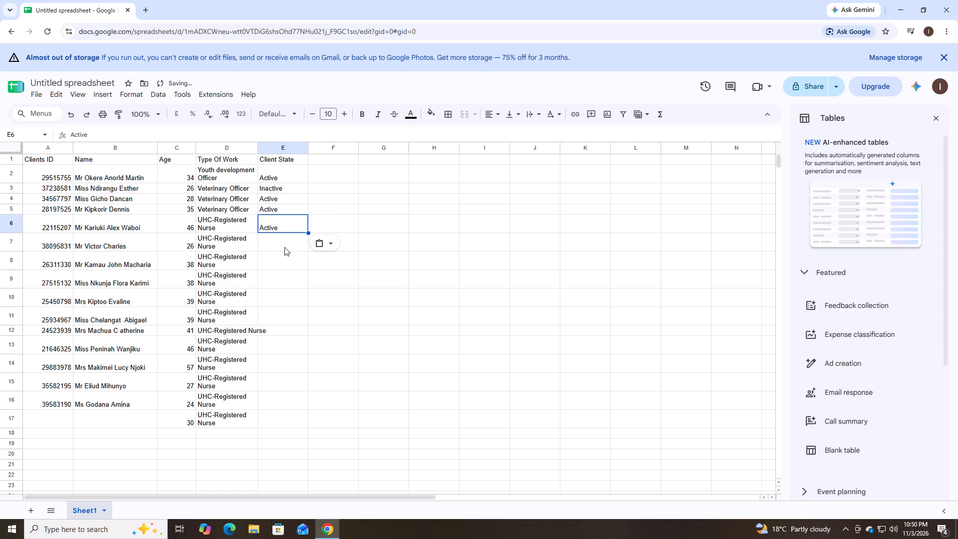
left_click(286, 245)
key("ctrl+v")
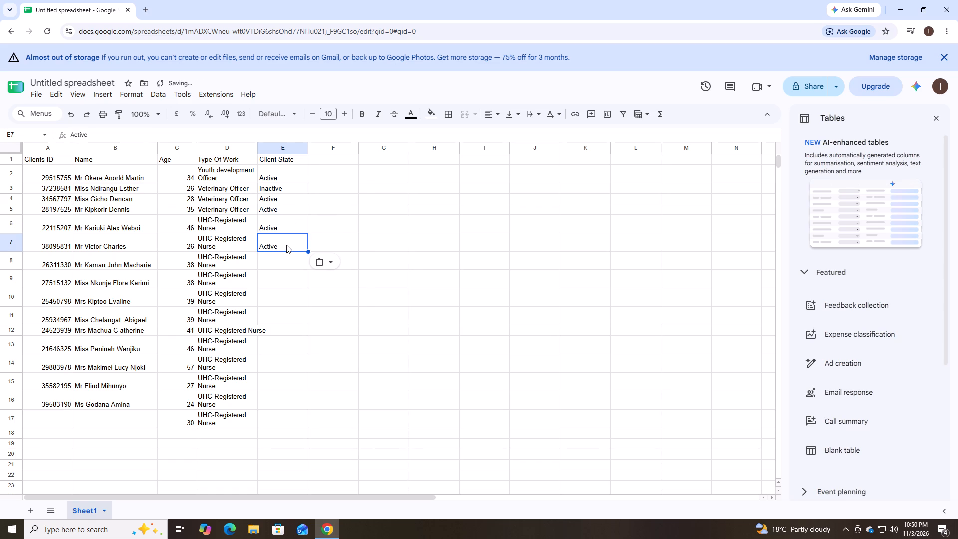
left_click(285, 261)
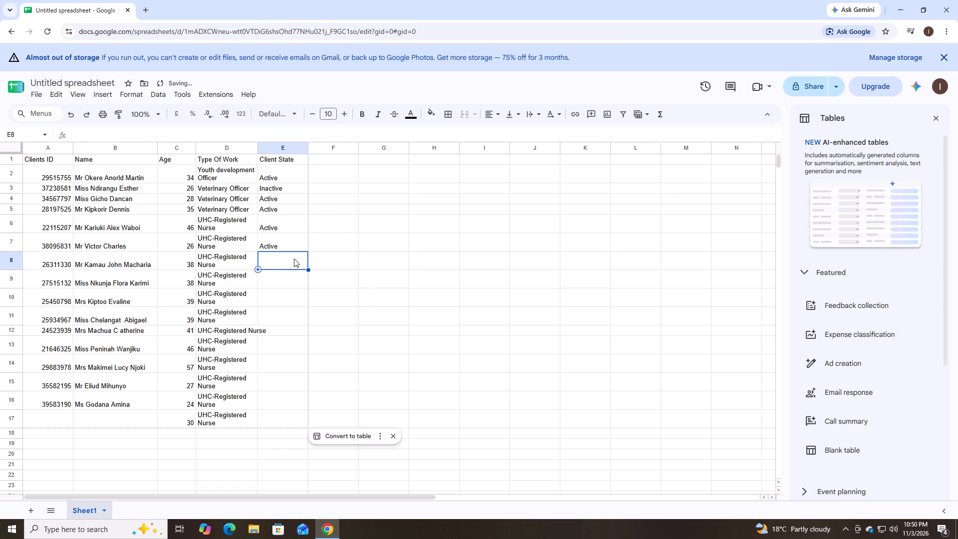
key("ctrl+v")
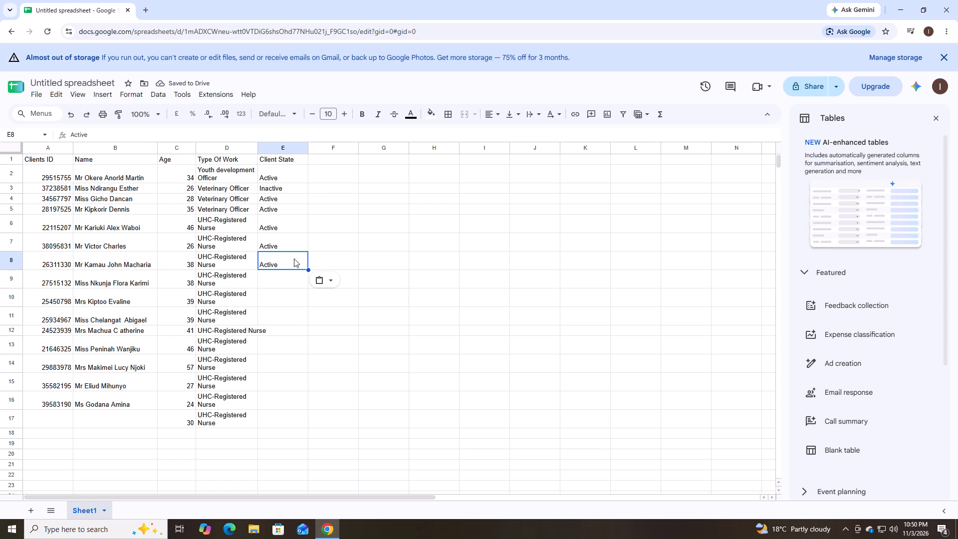
Enter Blacklisted as the client state in cell E9 and copy it into cell E10.
left_click(271, 275)
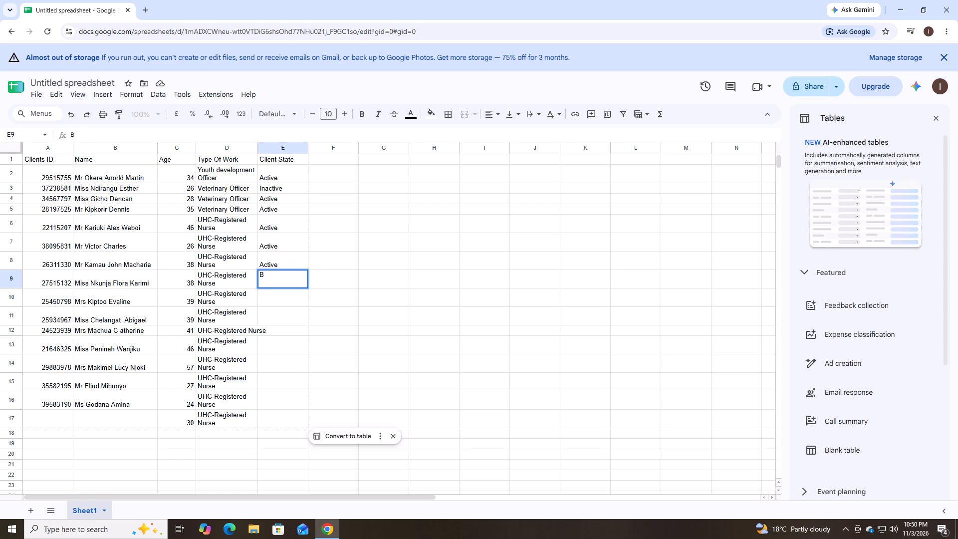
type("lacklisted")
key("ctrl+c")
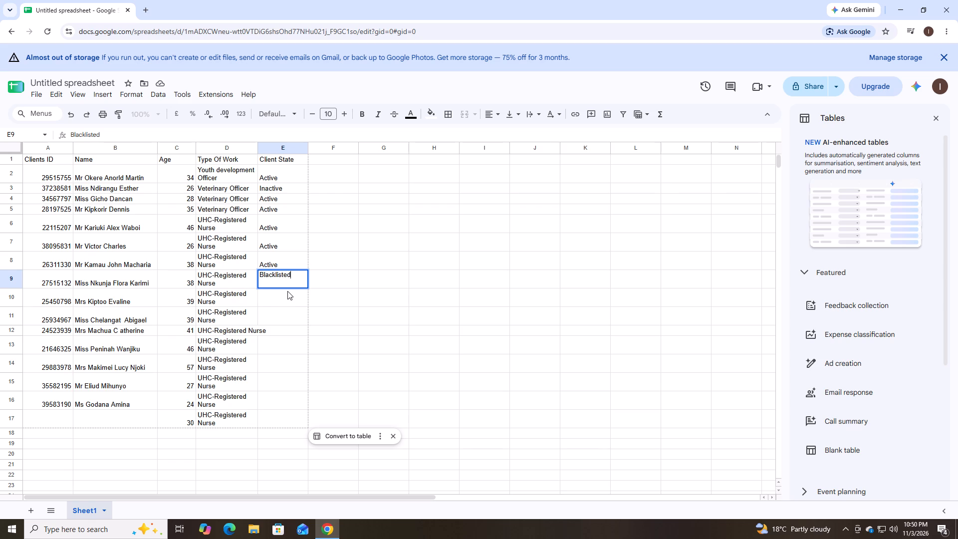
left_click(289, 295)
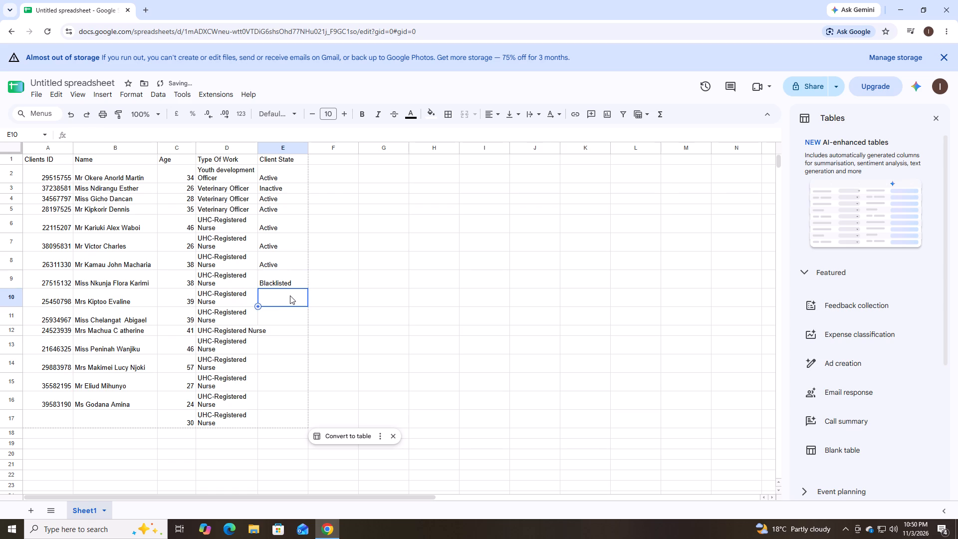
key("ctrl+v")
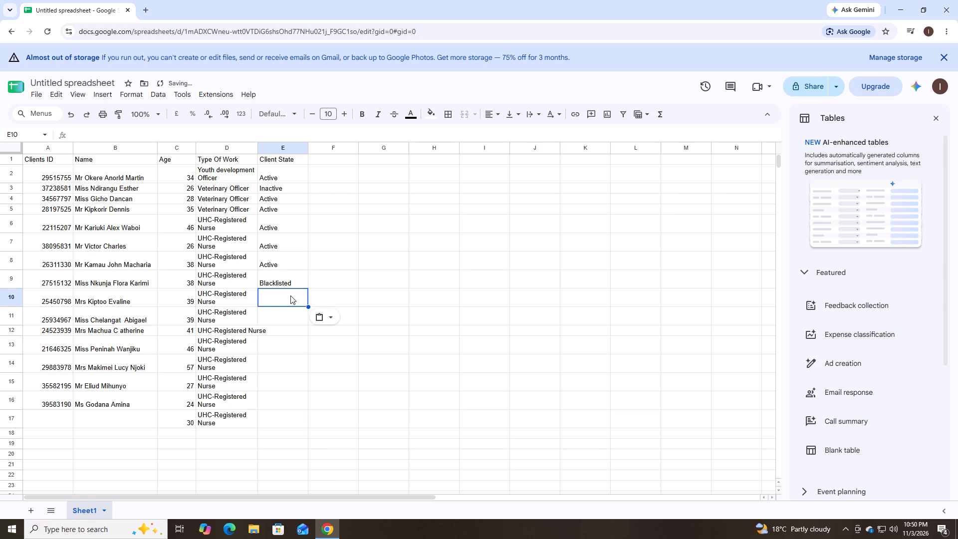
key("ctrl+v")
left_click(292, 278)
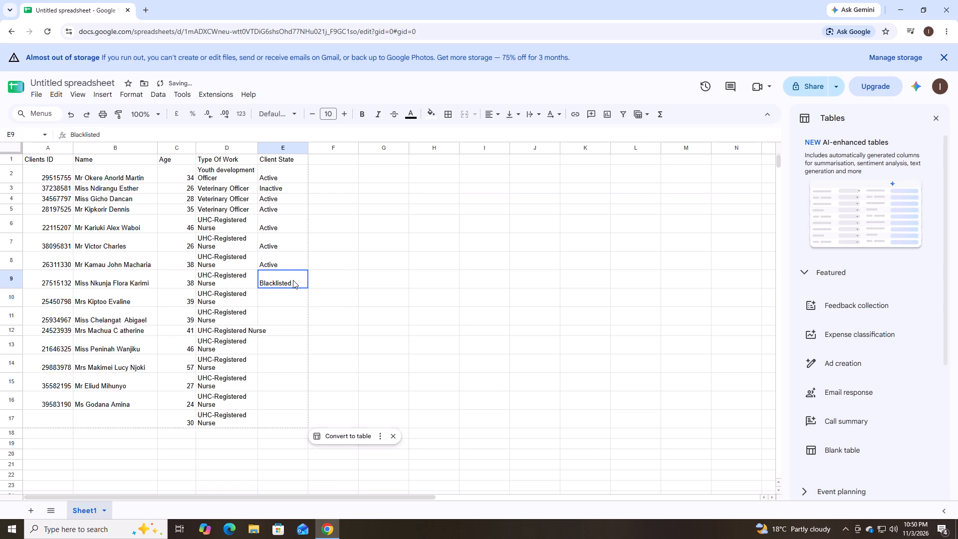
key("ctrl+c")
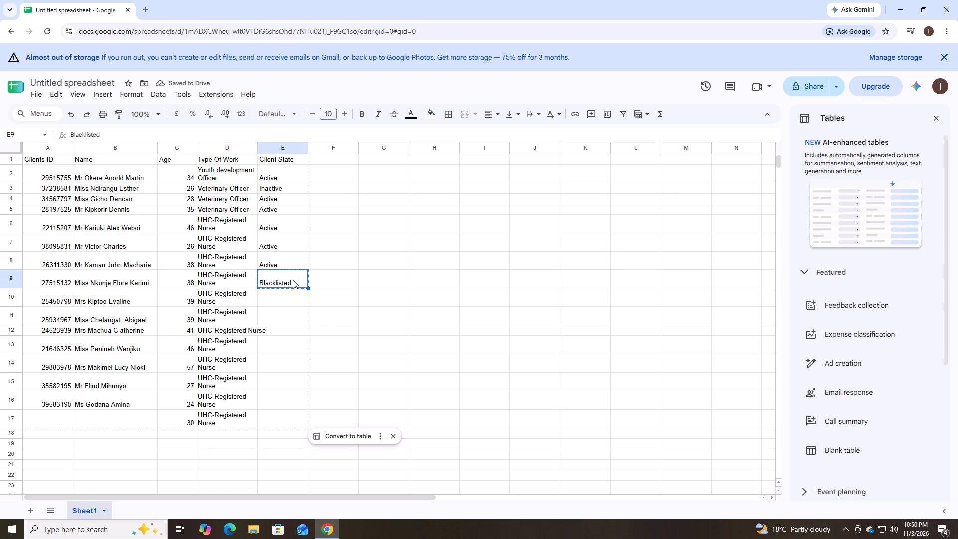
left_click(293, 292)
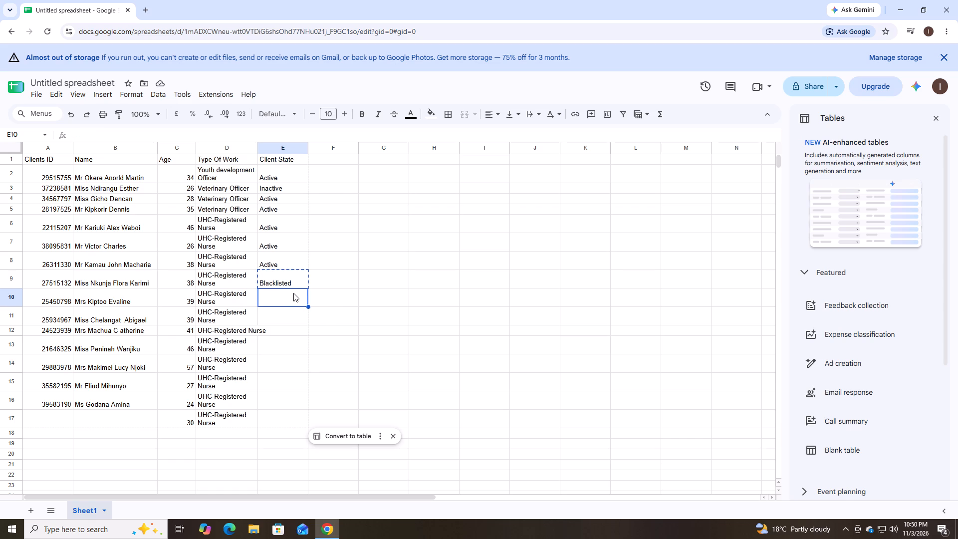
key("ctrl+v")
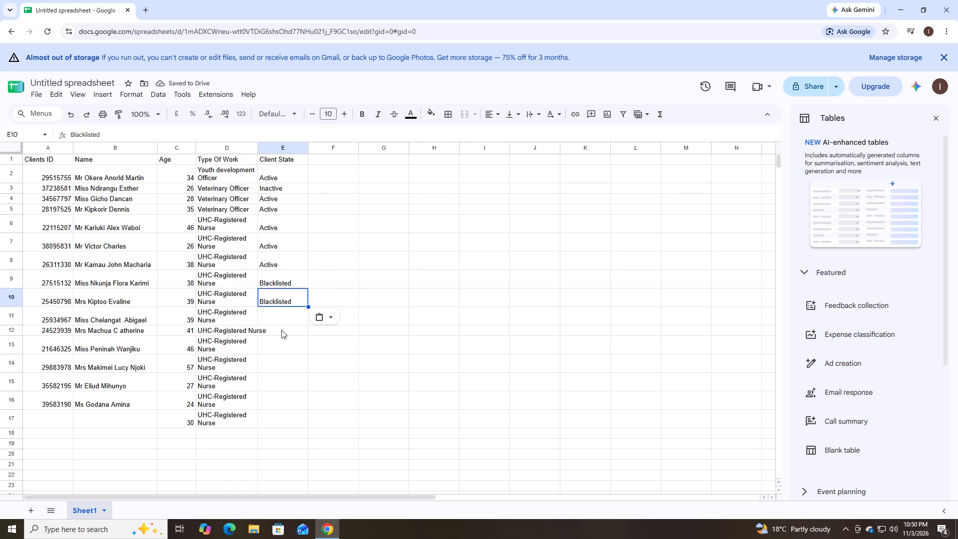
Apply text wrapping to the UHC-Registered Nurse entry in cell D12 of the Type Of Work column.
left_click(223, 329)
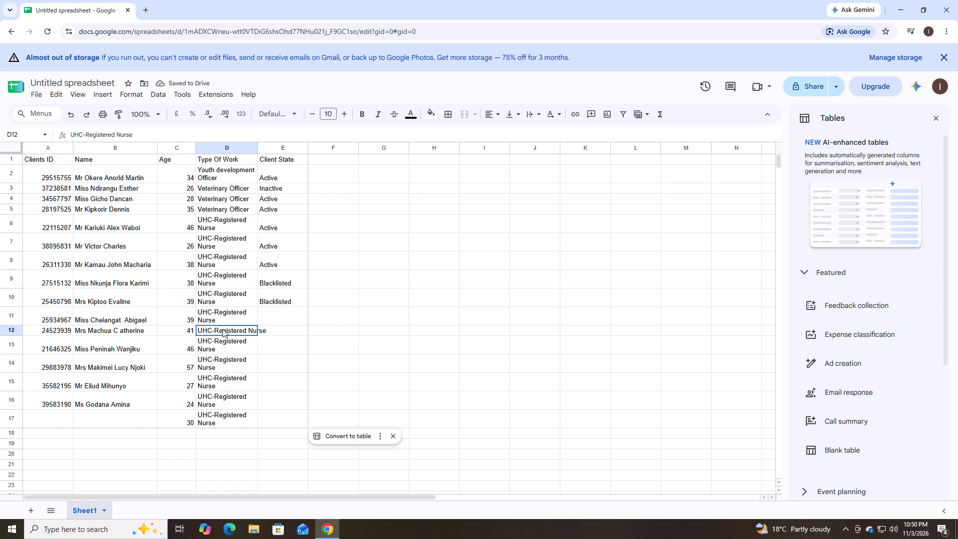
left_click(223, 329)
left_click(122, 96)
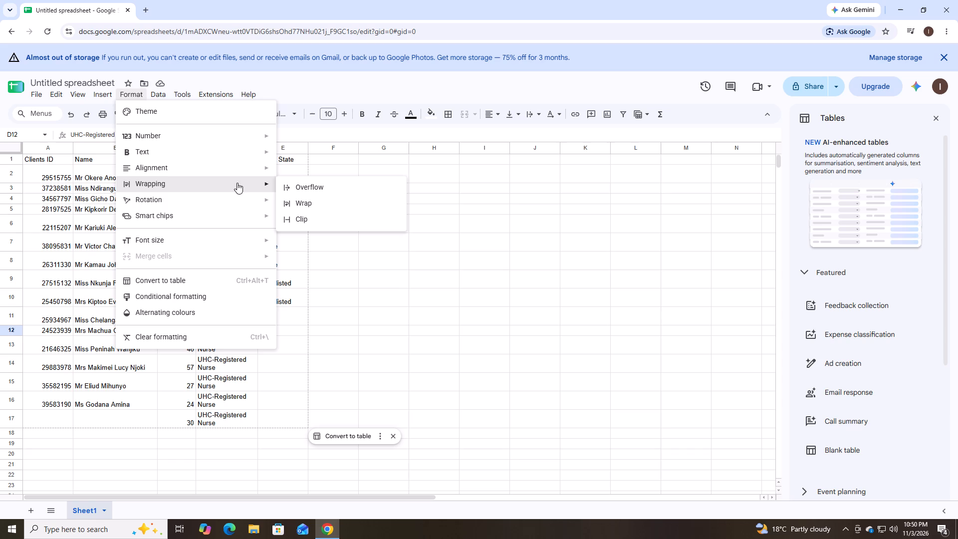
left_click(287, 202)
Copy the Active state from cell E8 into E11 and the Blacklisted state from E10 into E12.
left_click(273, 318)
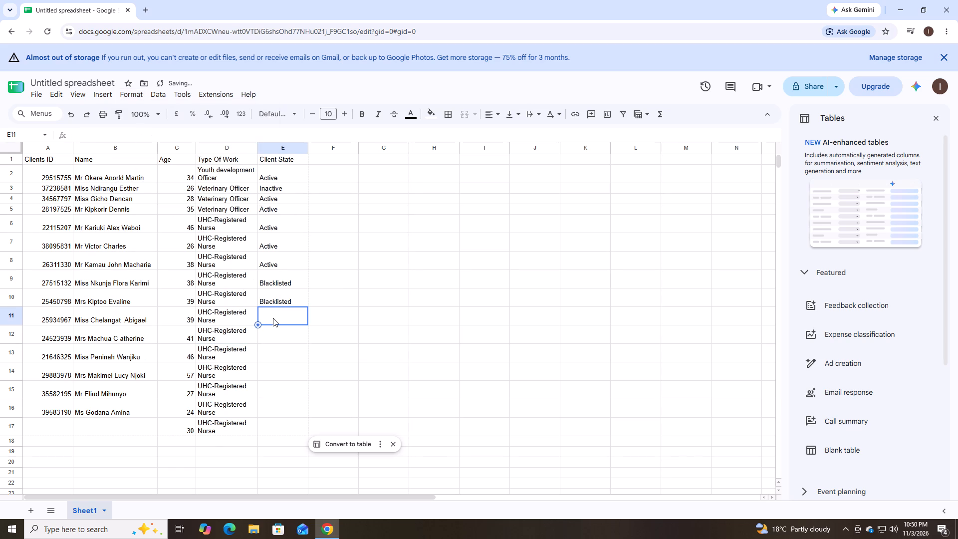
left_click(290, 261)
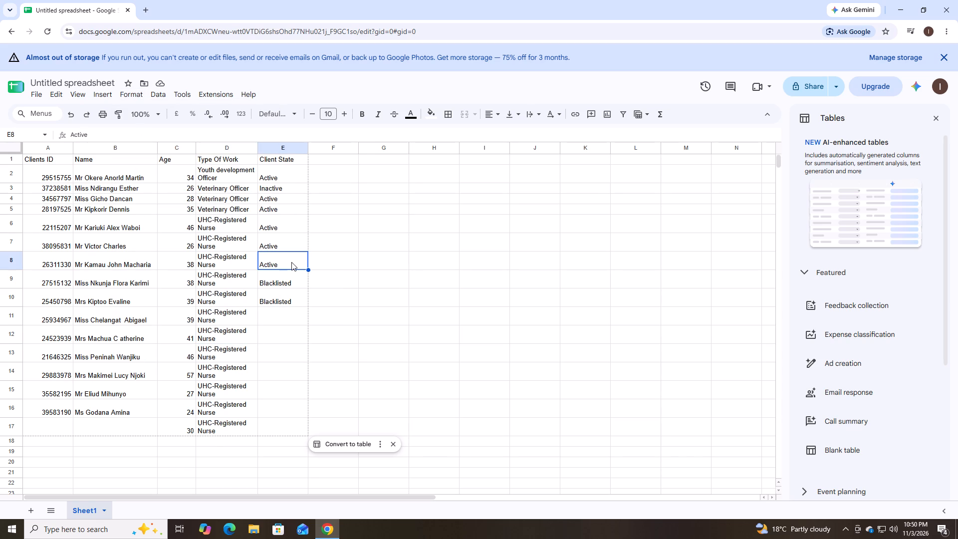
key("ctrl+c")
left_click(299, 319)
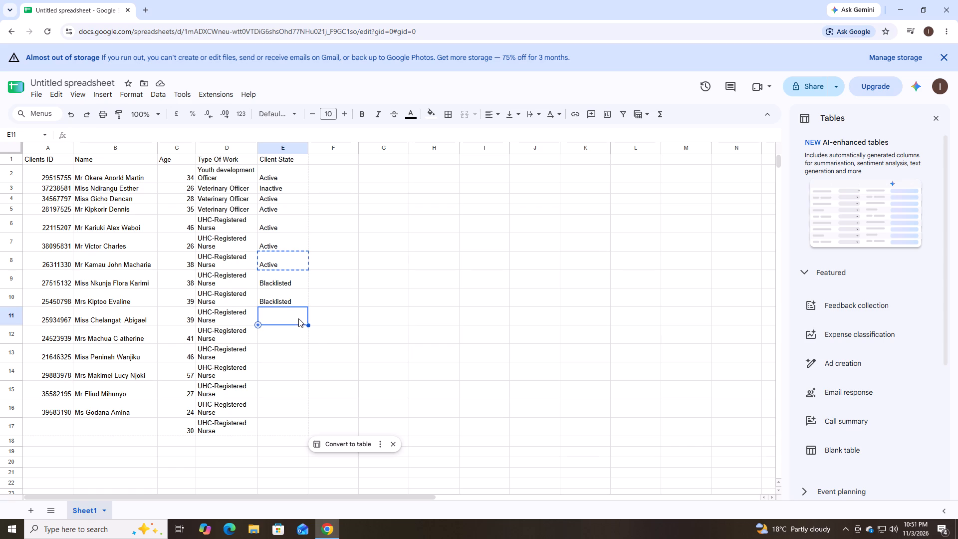
key("ctrl+v")
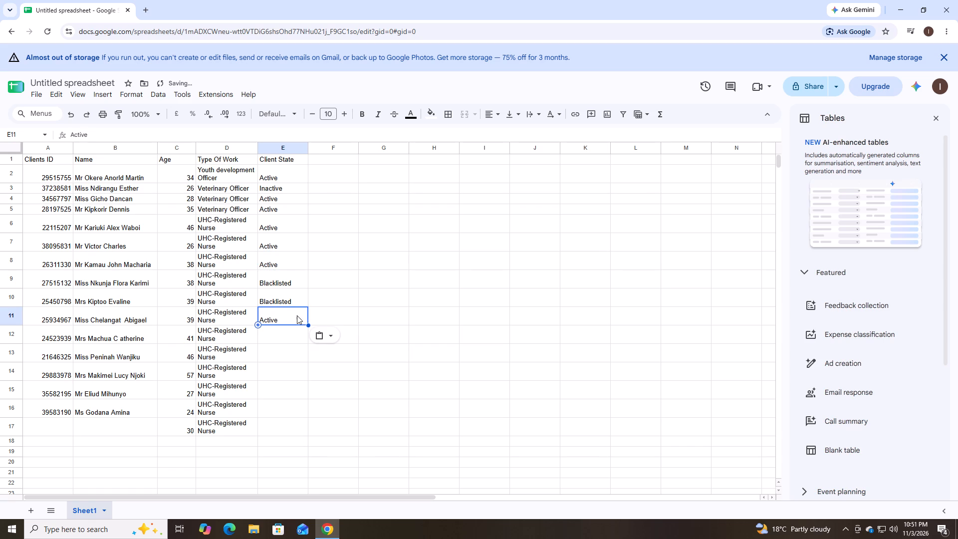
left_click(295, 292)
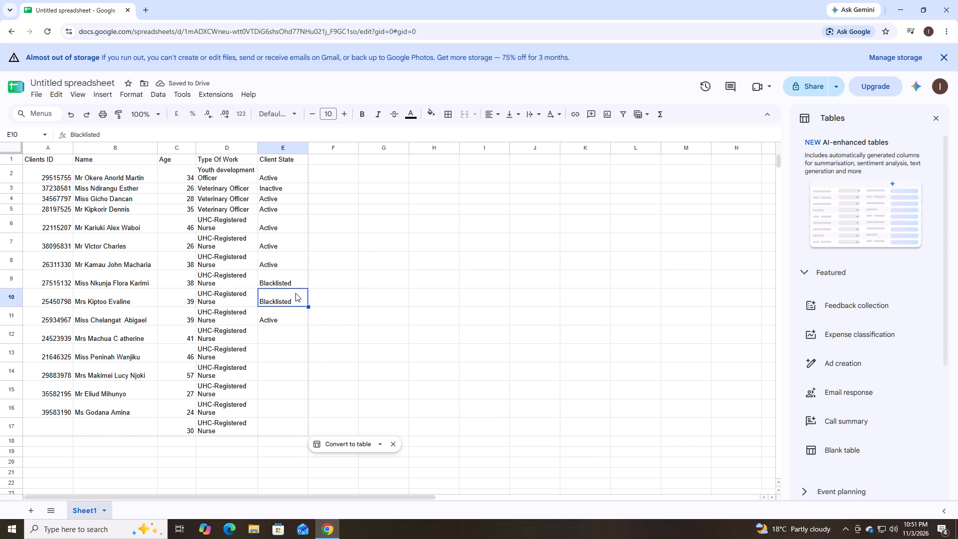
key("ctrl+c")
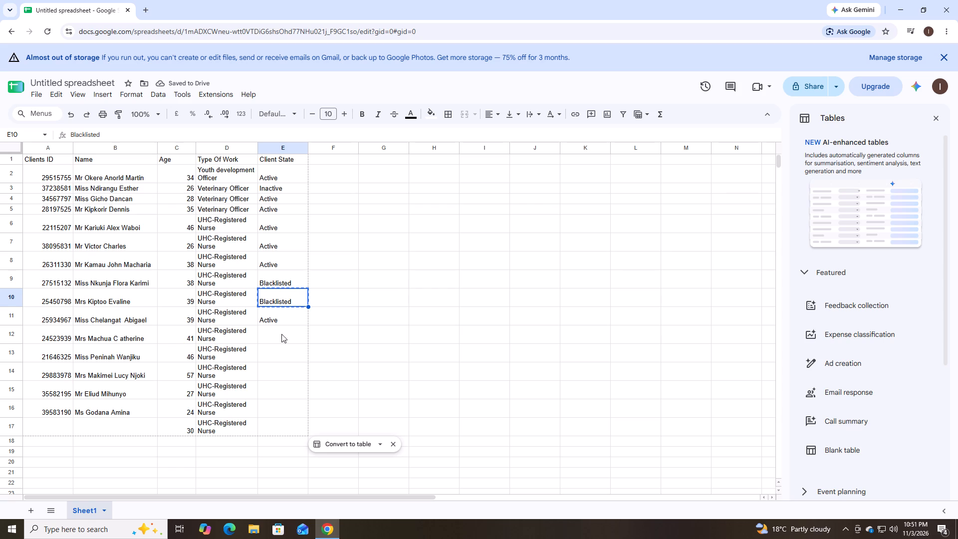
left_click(281, 335)
key("ctrl+v")
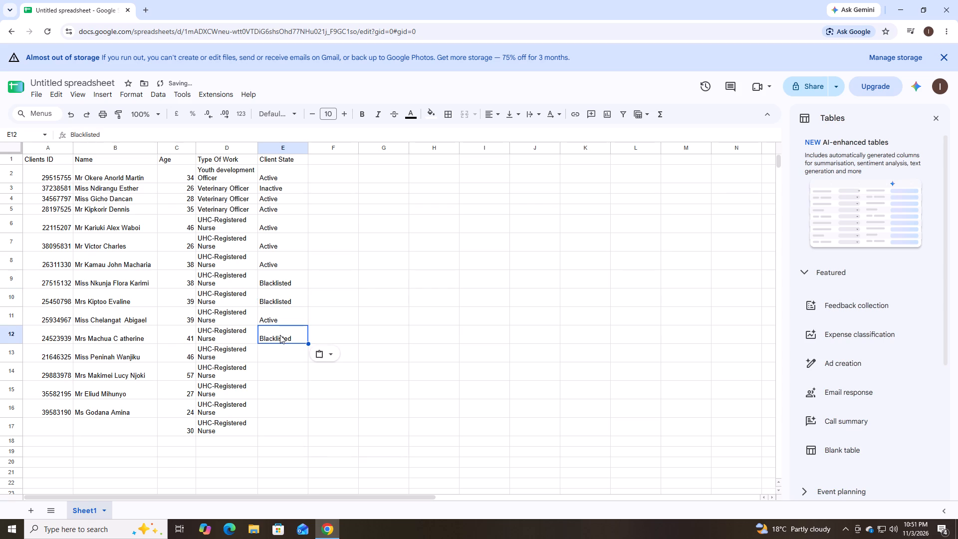
Copy the Active state from cell E11 into cell E13 of the Client State column.
left_click(282, 353)
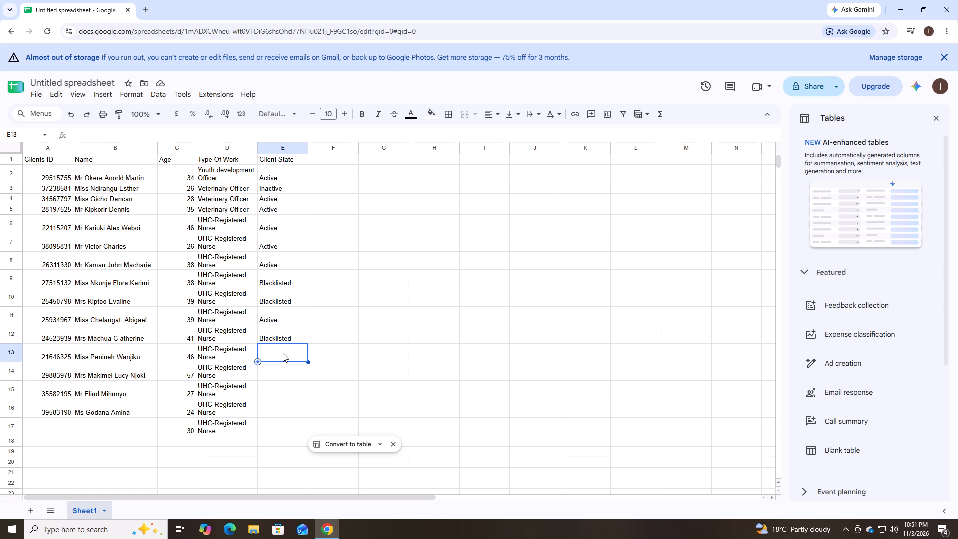
left_click(286, 321)
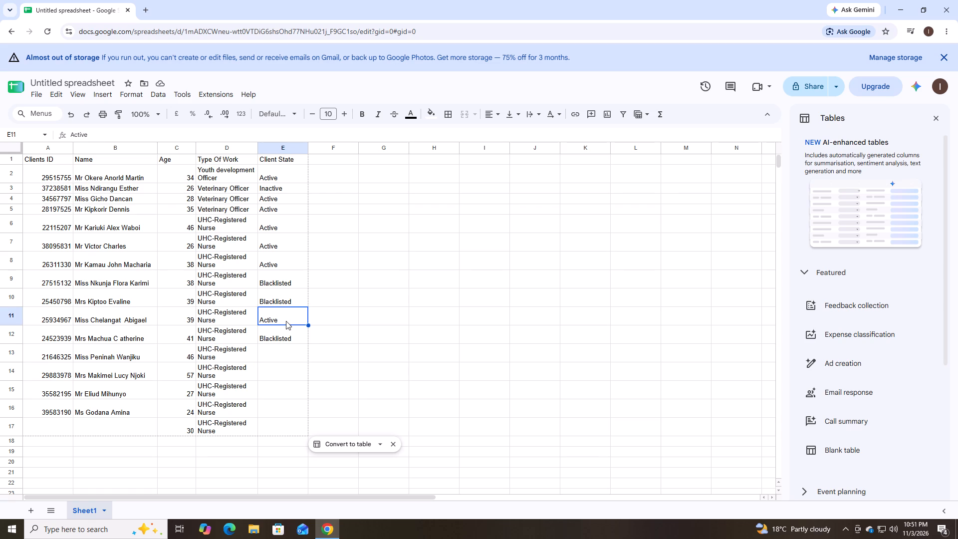
key("ctrl+c")
left_click(289, 349)
key("ctrl+v")
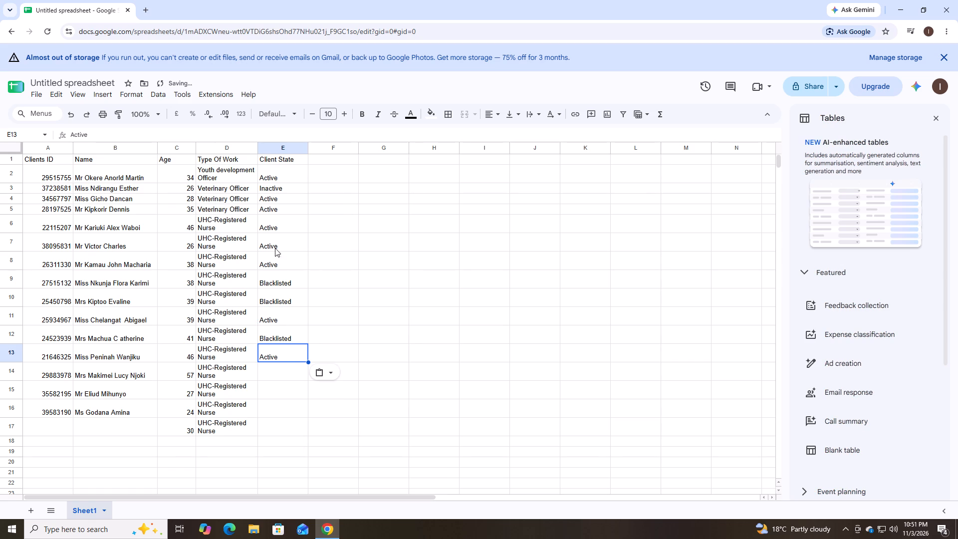
Copy the Inactive state from cell E3 into cells E14 and E15 of the Client State column.
left_click(275, 186)
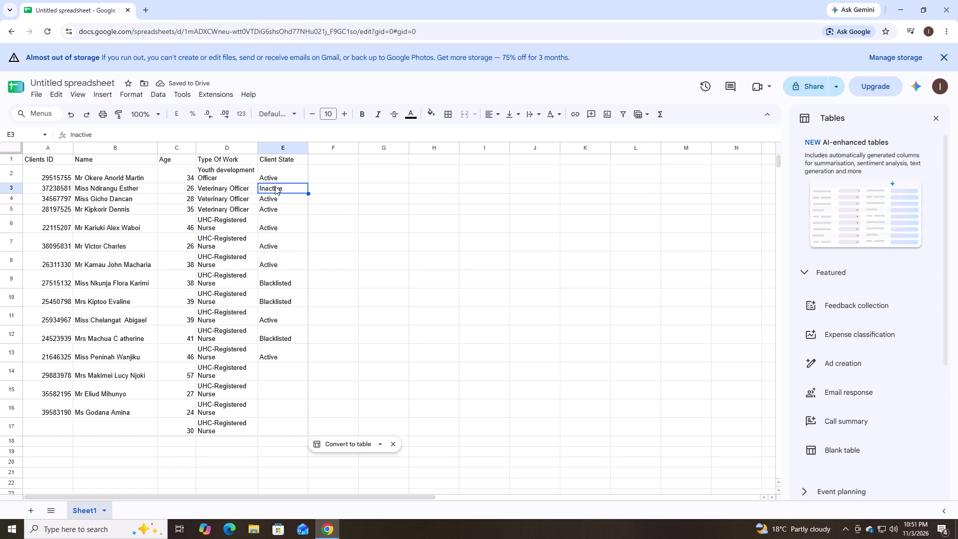
key("ctrl+c")
left_click(287, 368)
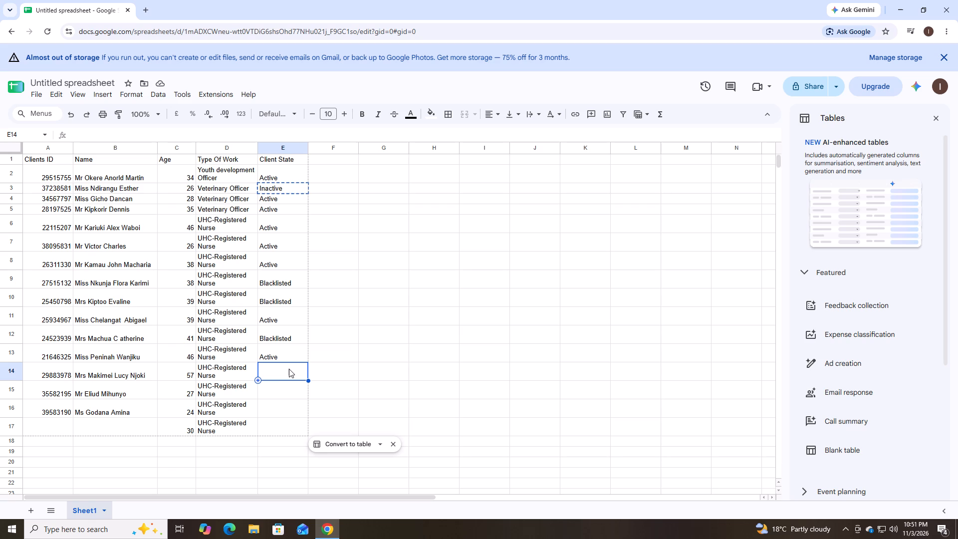
key("ctrl+v")
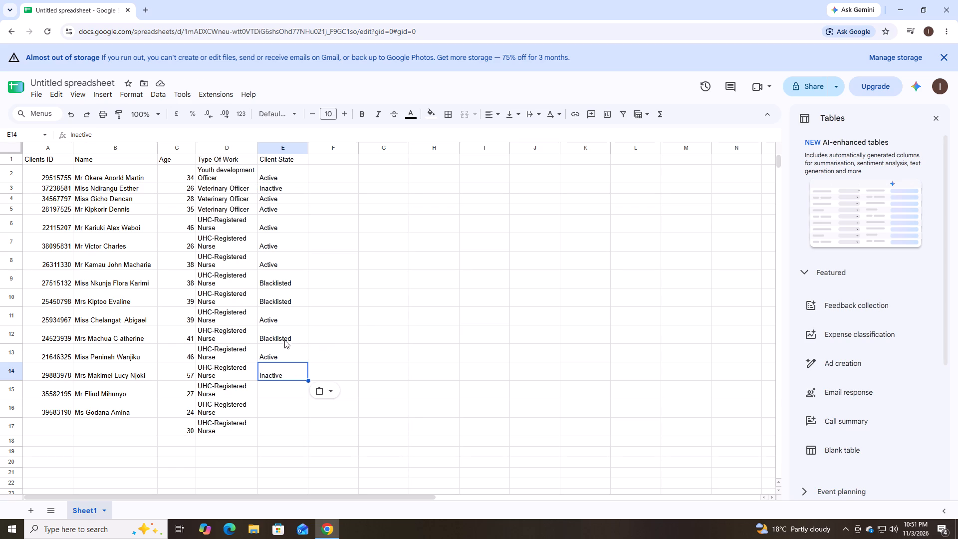
left_click(276, 392)
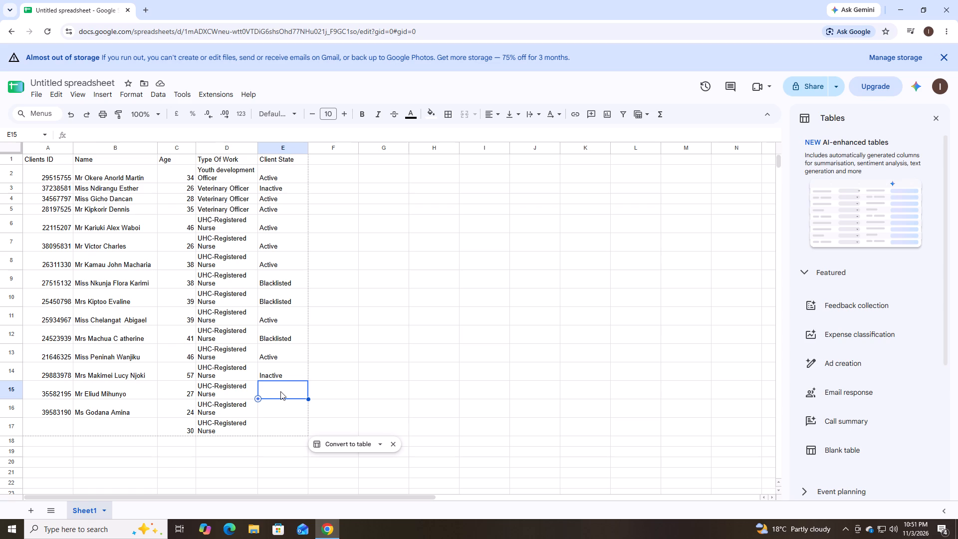
key("ctrl+v")
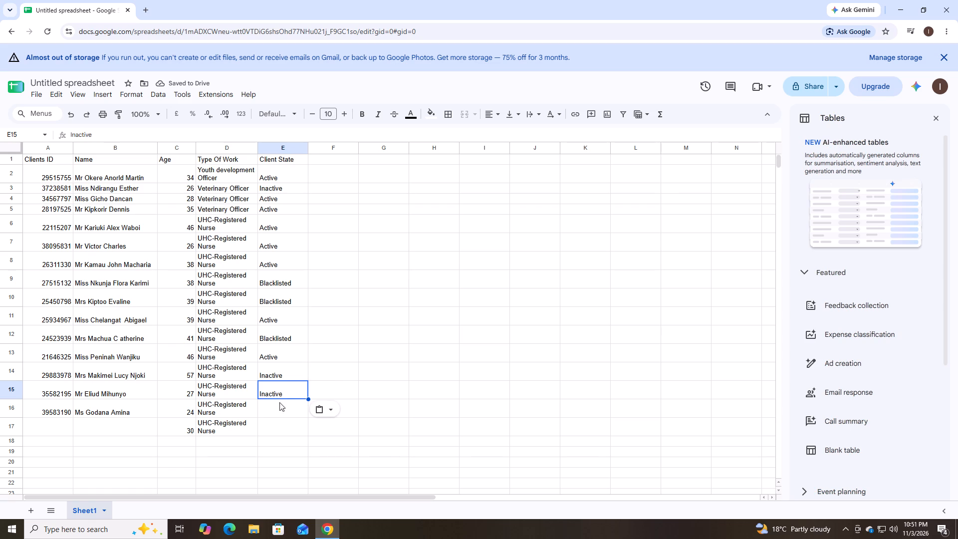
Copy the Active state from cell E13 into cells E16 and E17 to complete the Client State column.
left_click(294, 355)
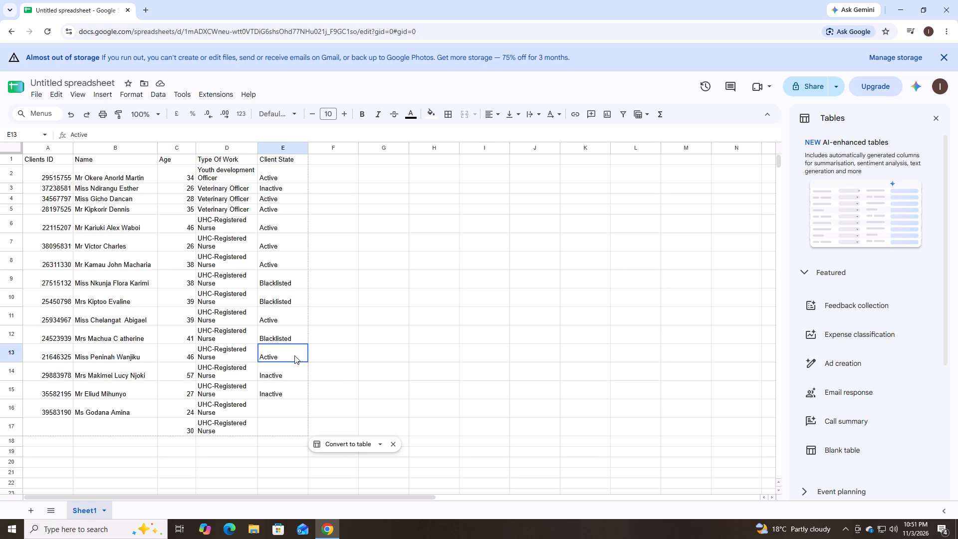
key("ctrl+c")
left_click(275, 405)
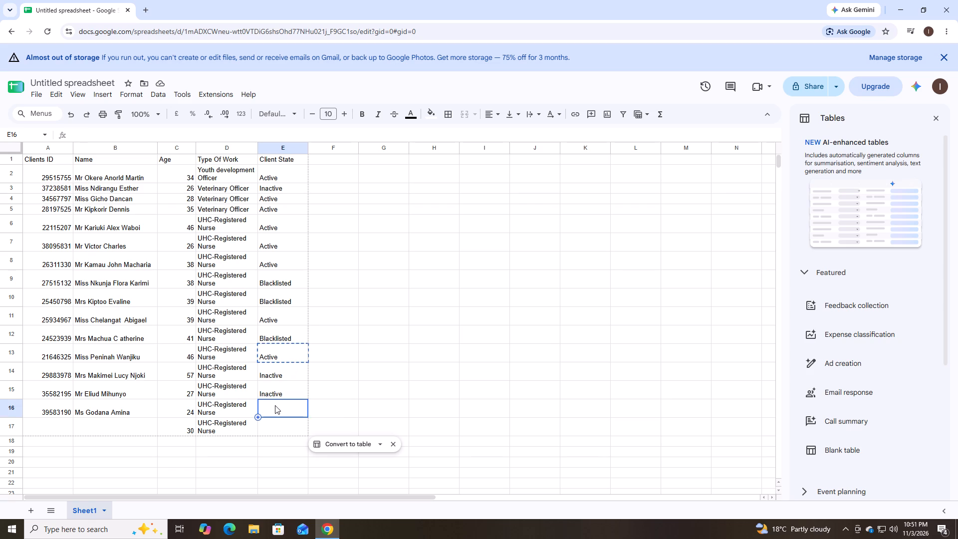
key("ctrl+v")
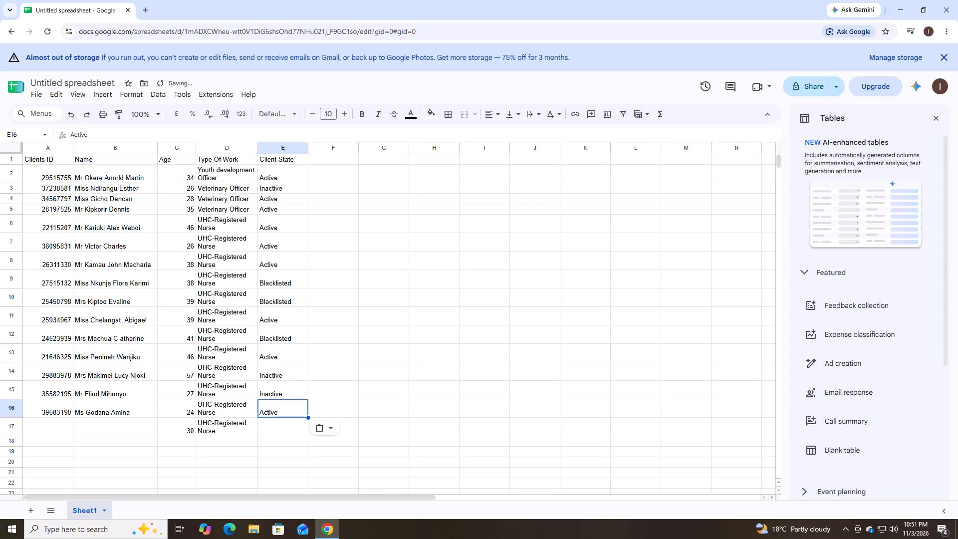
left_click(293, 432)
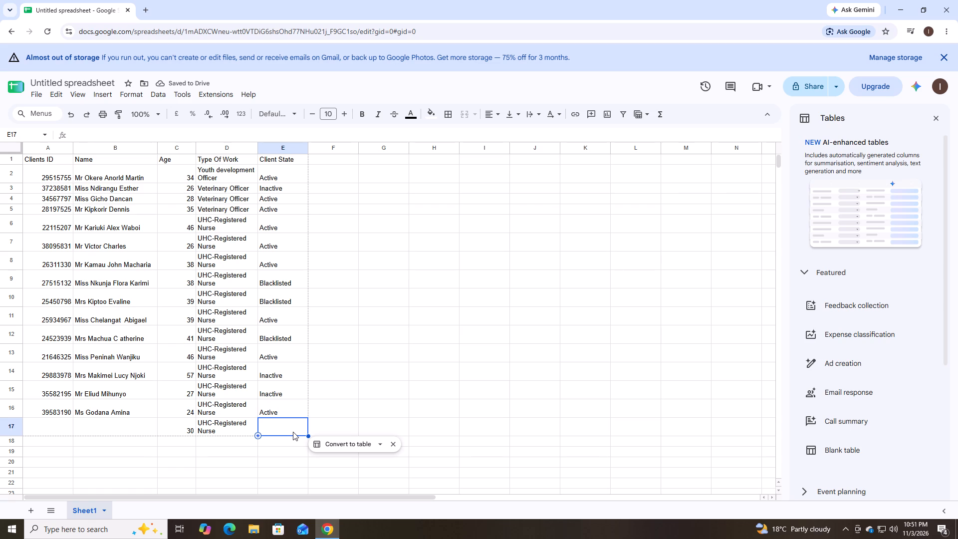
key("ctrl+v")
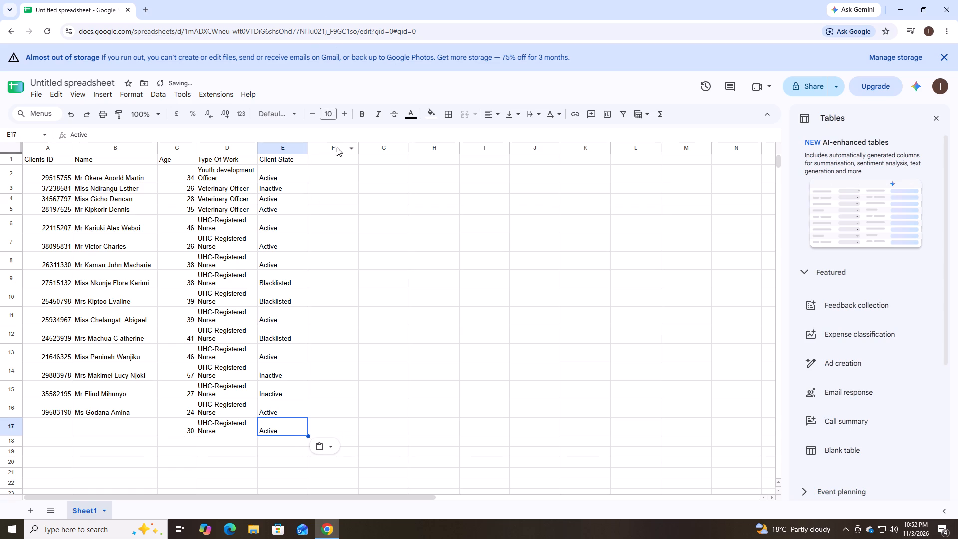
Add the column header Last Modified in cell F1, next to Client State.
left_click(338, 158)
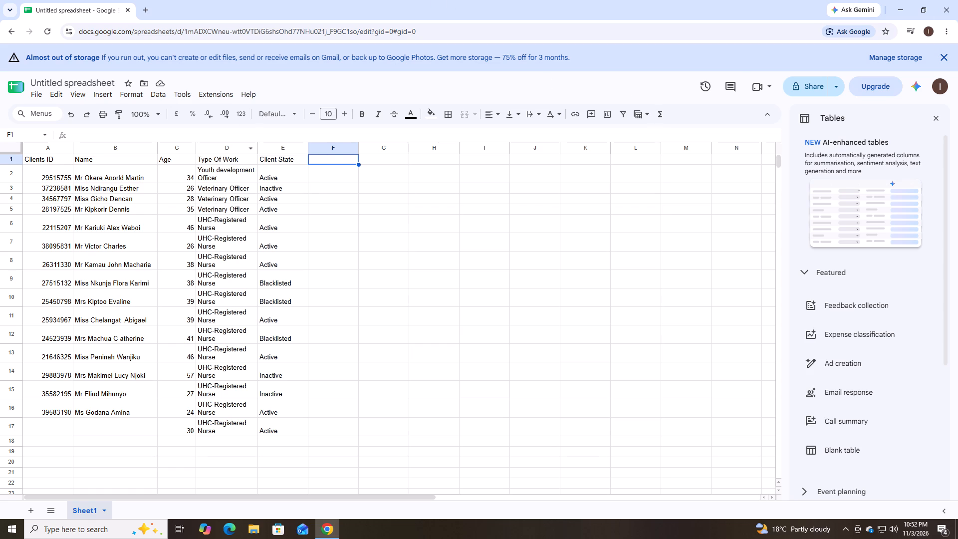
left_click(328, 162)
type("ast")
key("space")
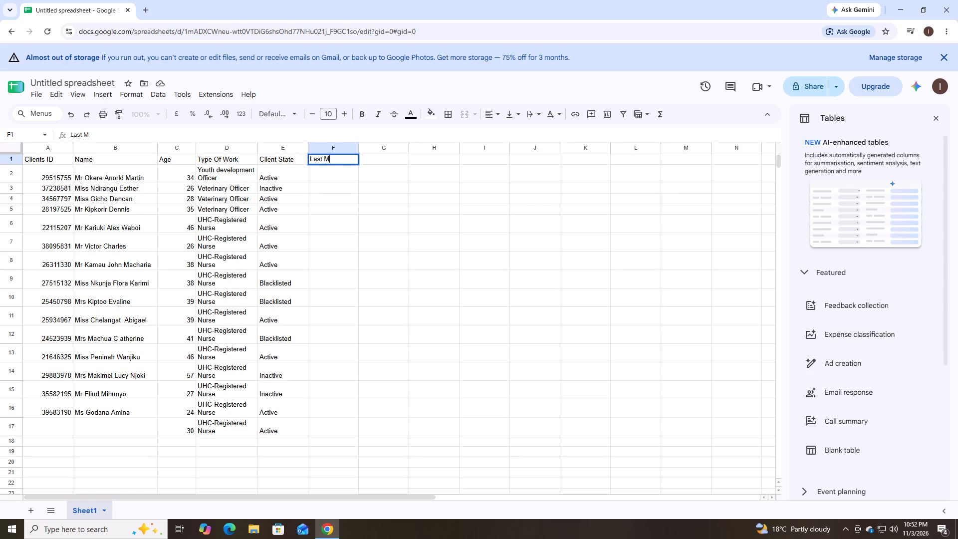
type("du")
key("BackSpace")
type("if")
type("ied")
left_click(351, 180)
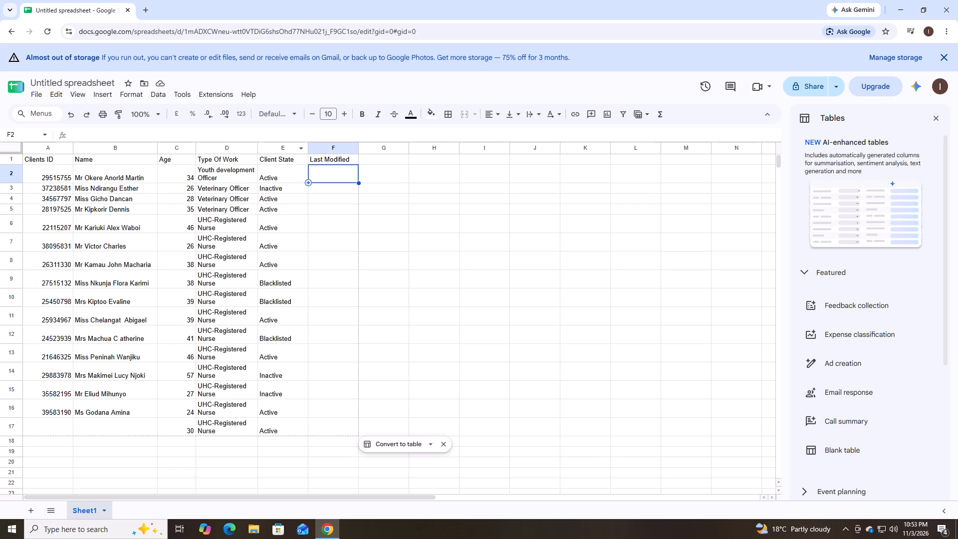
Apply the custom day-month-year date format shown as 05-08-1930 to cell F2 under Last Modified.
left_click(33, 97)
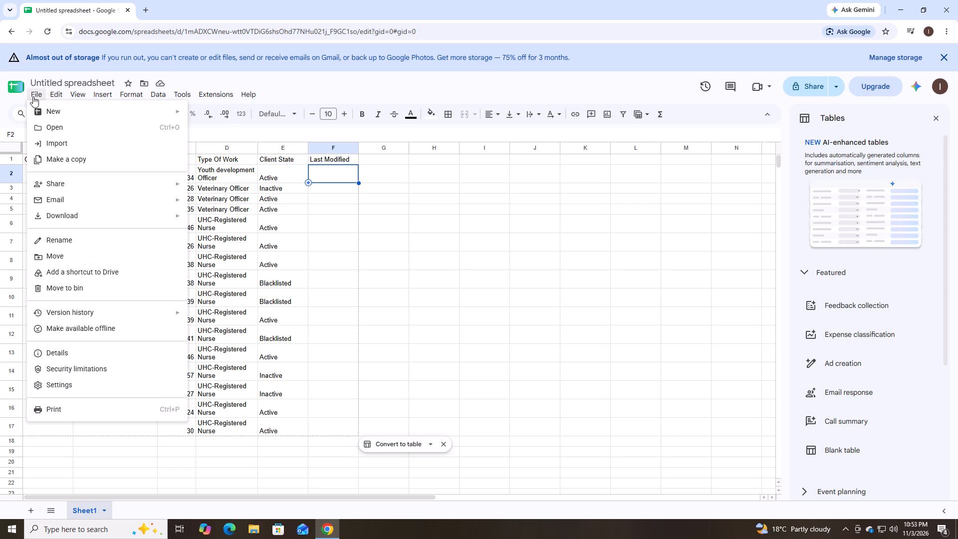
left_click(60, 92)
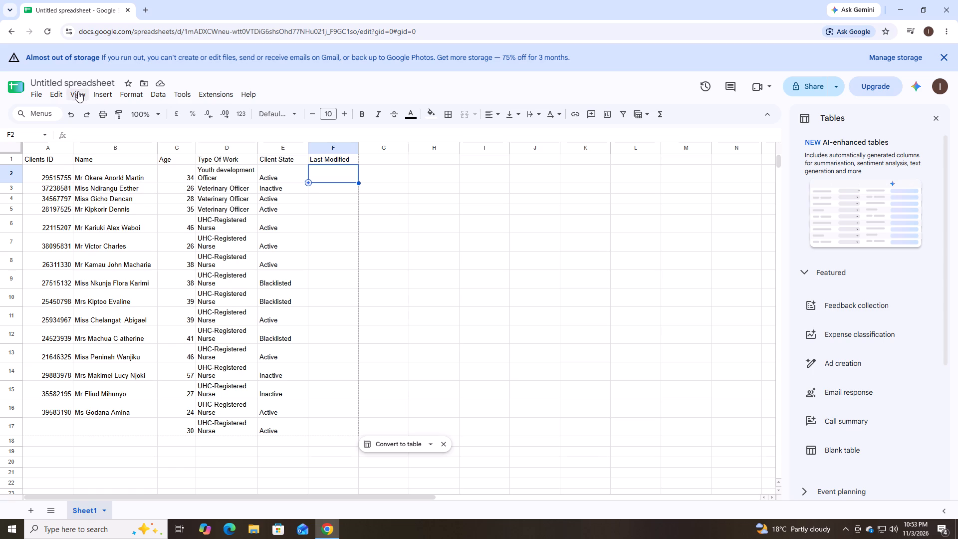
left_click(77, 91)
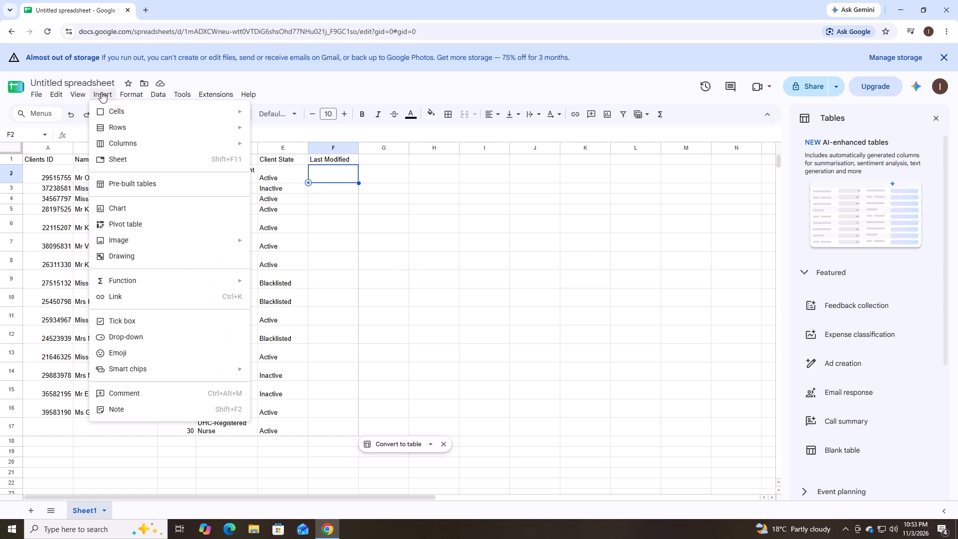
left_click(101, 92)
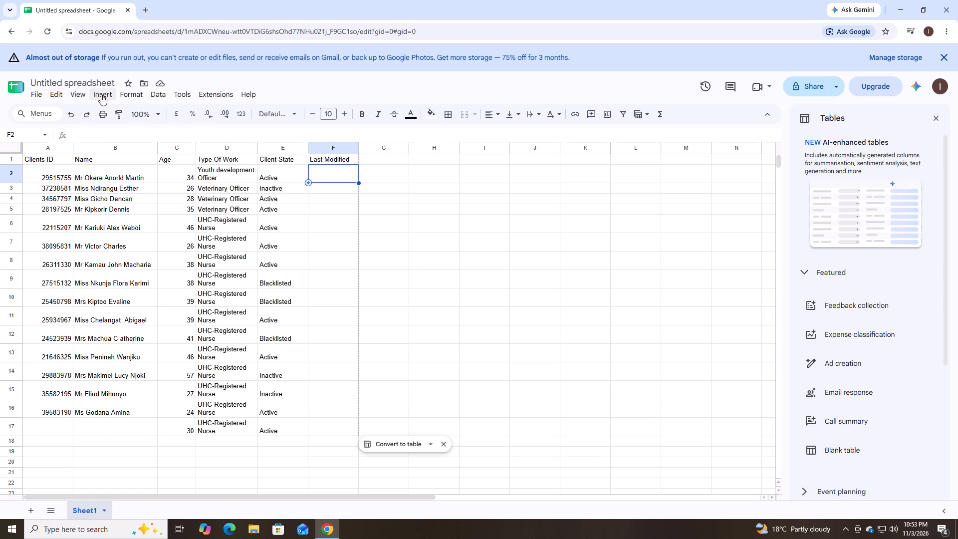
left_click(100, 94)
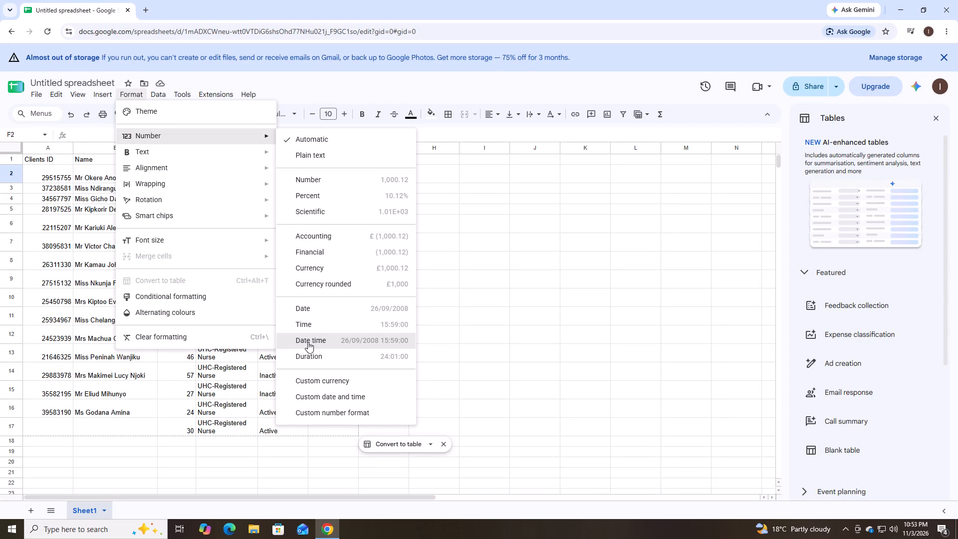
left_click(308, 397)
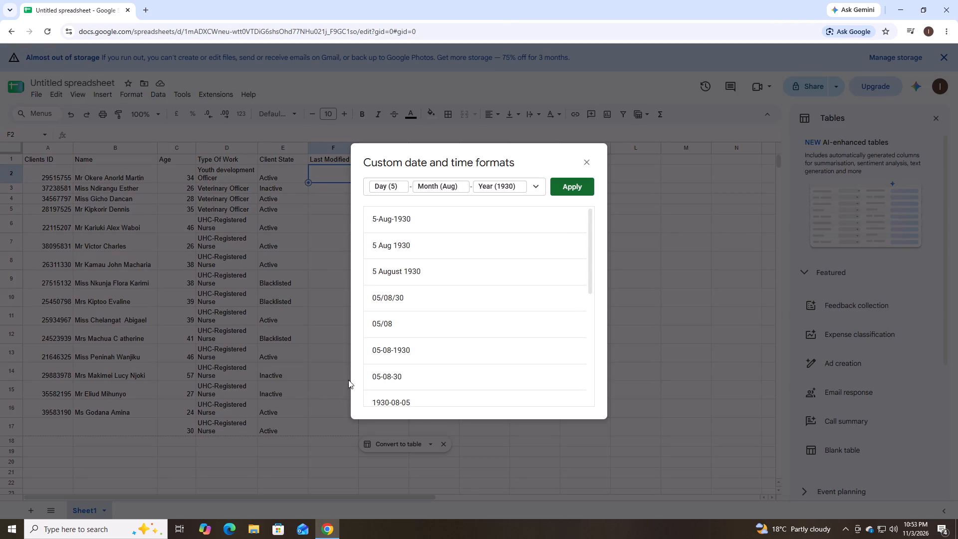
left_click(386, 356)
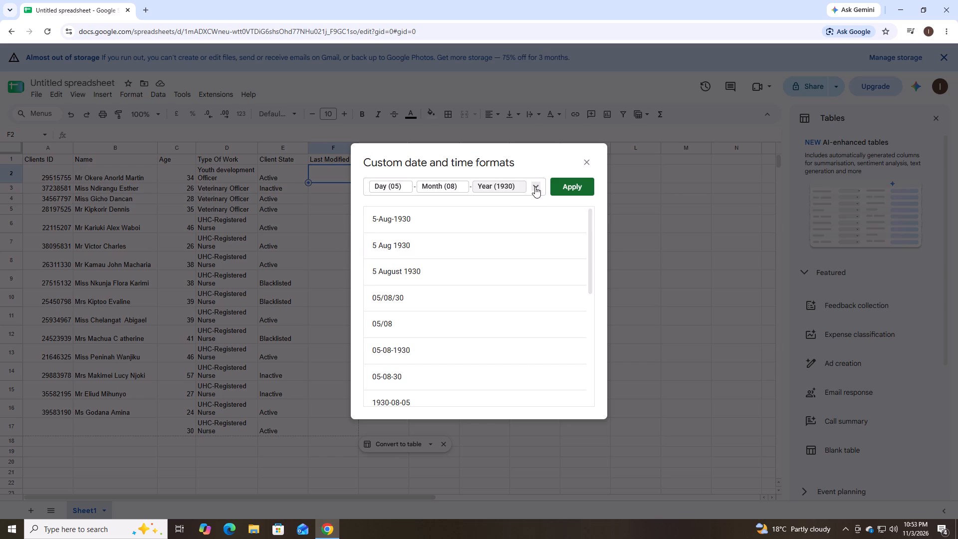
left_click(568, 188)
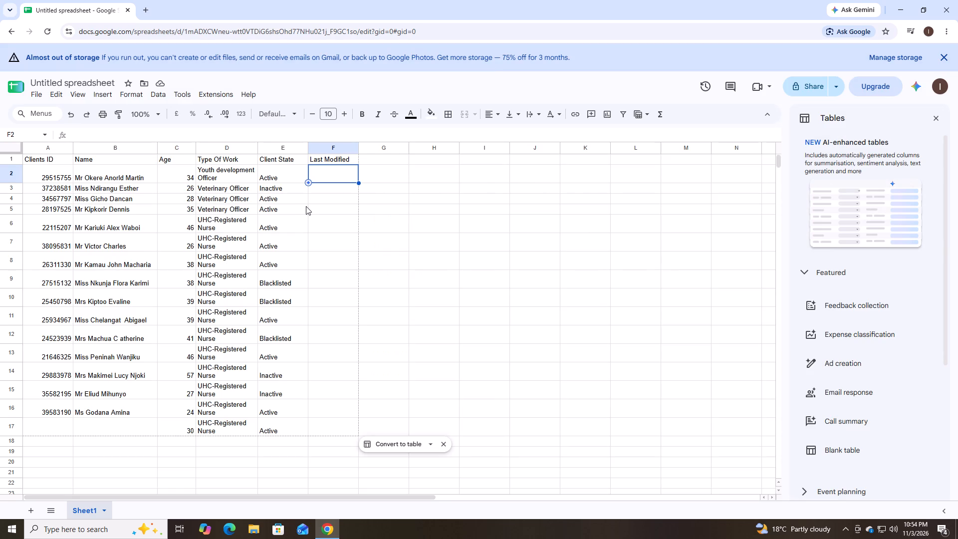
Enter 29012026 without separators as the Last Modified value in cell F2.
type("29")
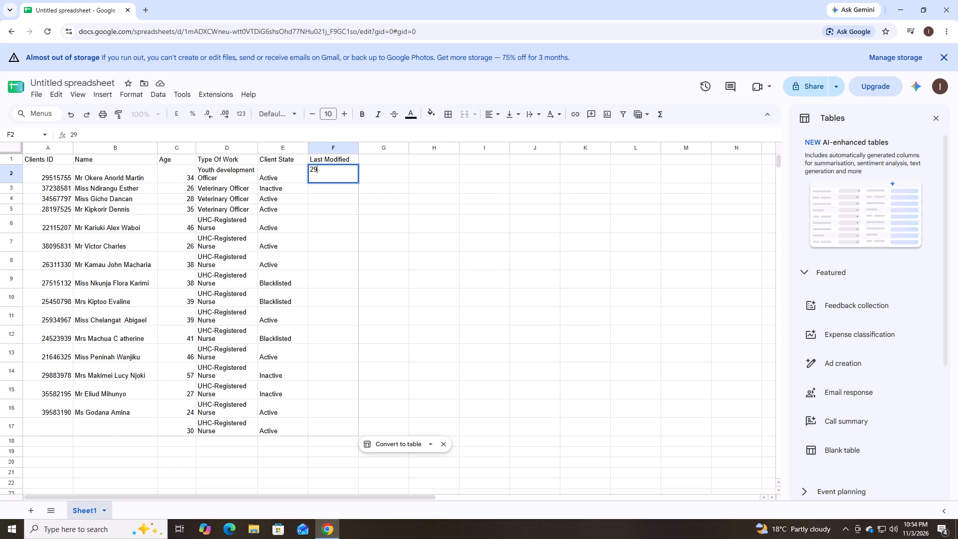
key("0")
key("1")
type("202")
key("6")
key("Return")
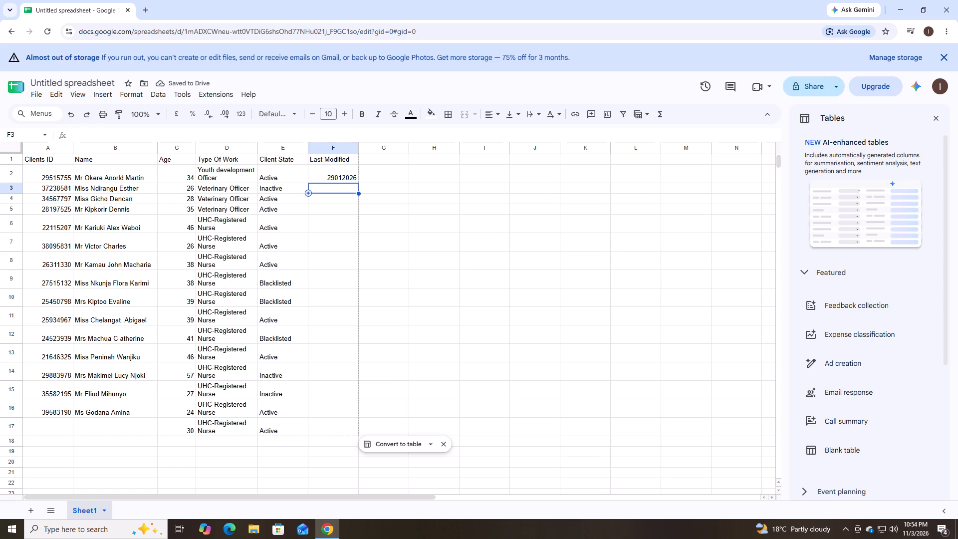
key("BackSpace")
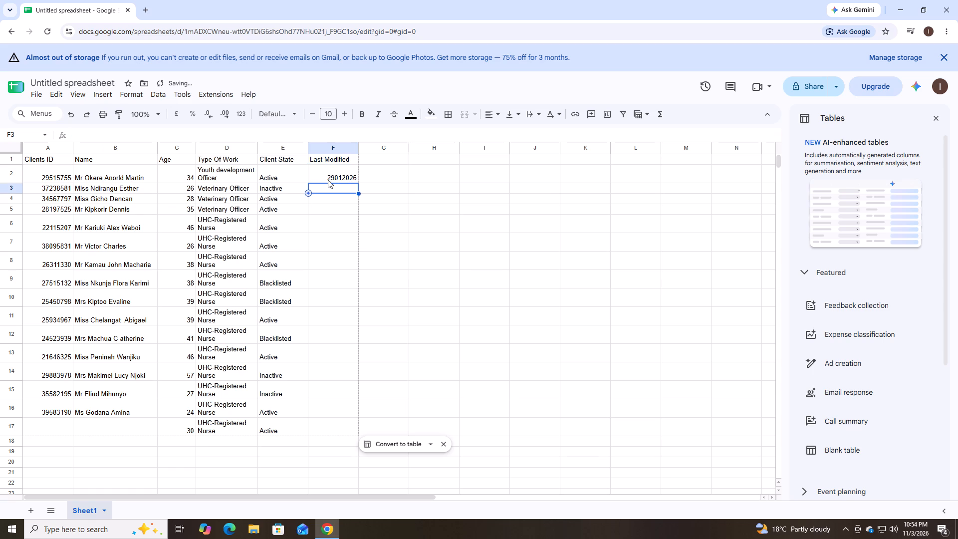
Replace the entry in cell F2 of the Last Modified column with the hyphenated date 29-01-2026.
left_click(328, 180)
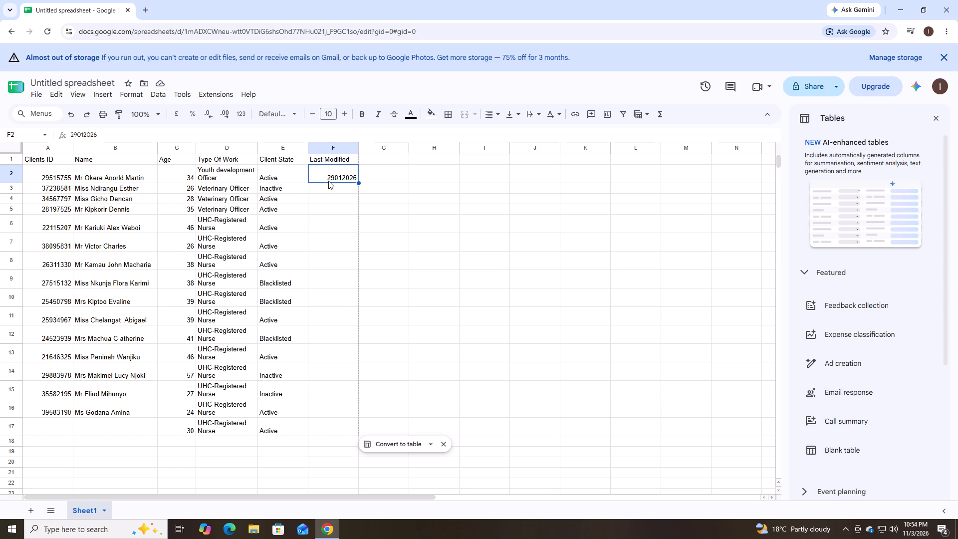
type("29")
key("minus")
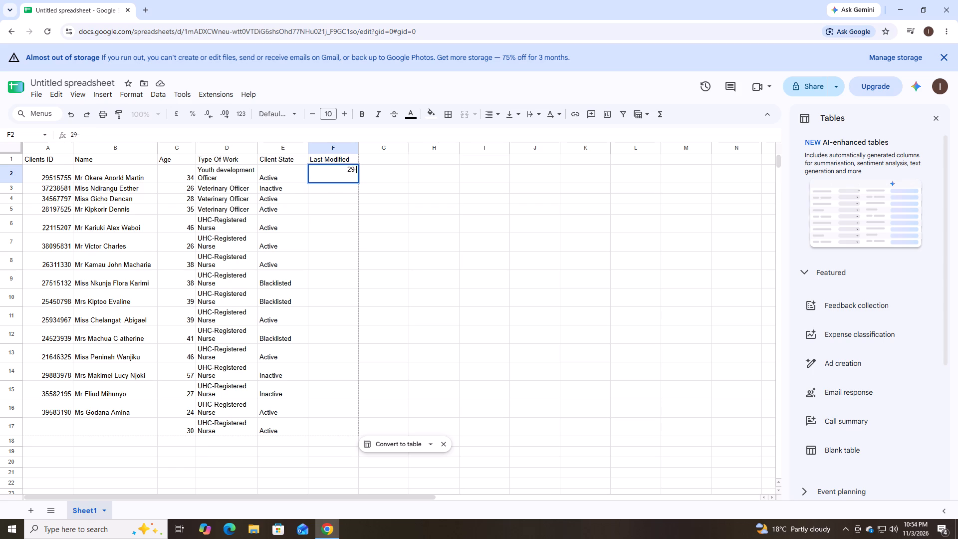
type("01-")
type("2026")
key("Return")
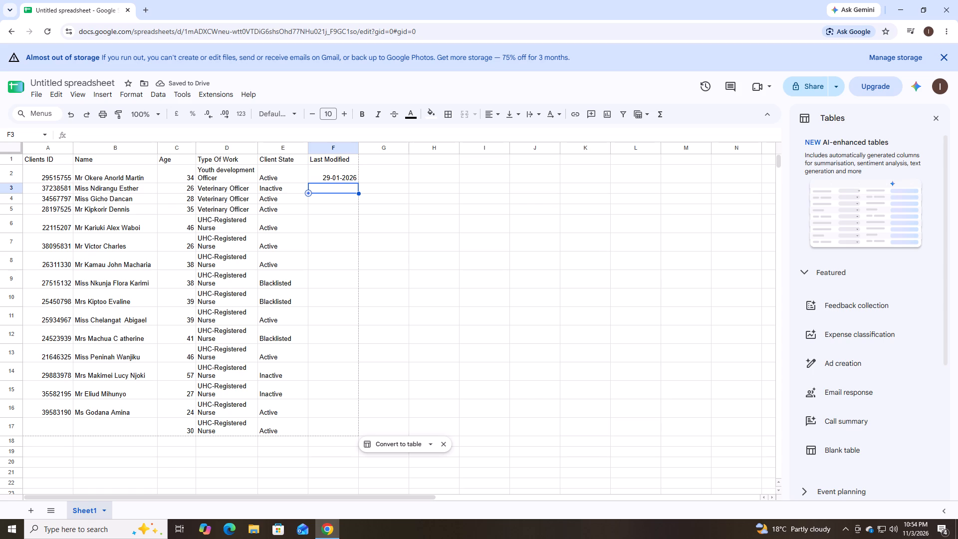
Enter the date 09-06-2025 in cell F3 of the Last Modified column.
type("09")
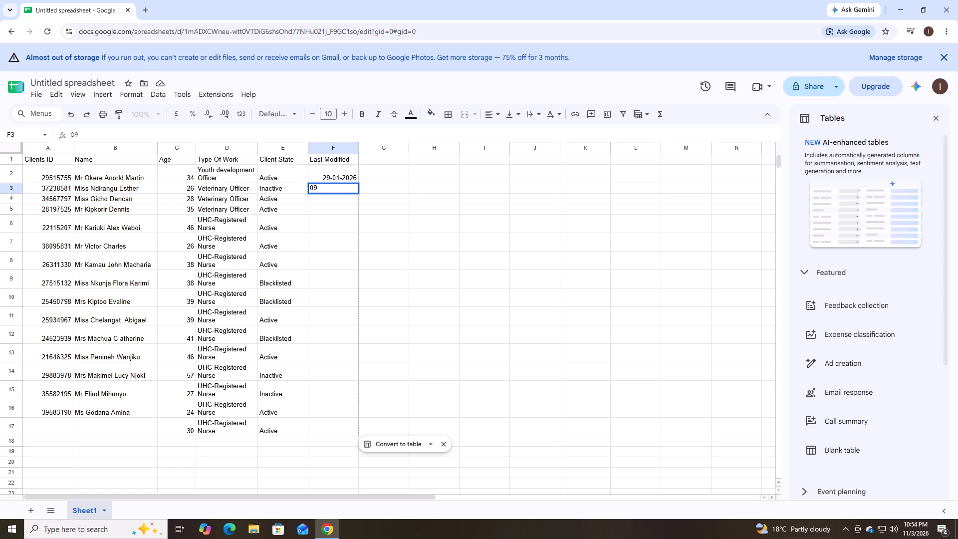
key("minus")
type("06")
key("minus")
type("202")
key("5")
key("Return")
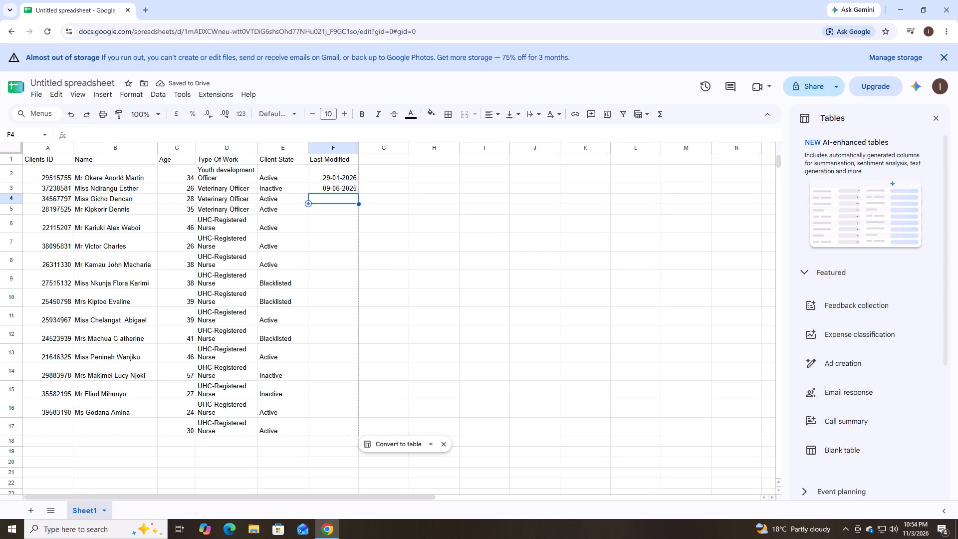
Enter the date 23-01-2026 in cell F4 of the Last Modified column.
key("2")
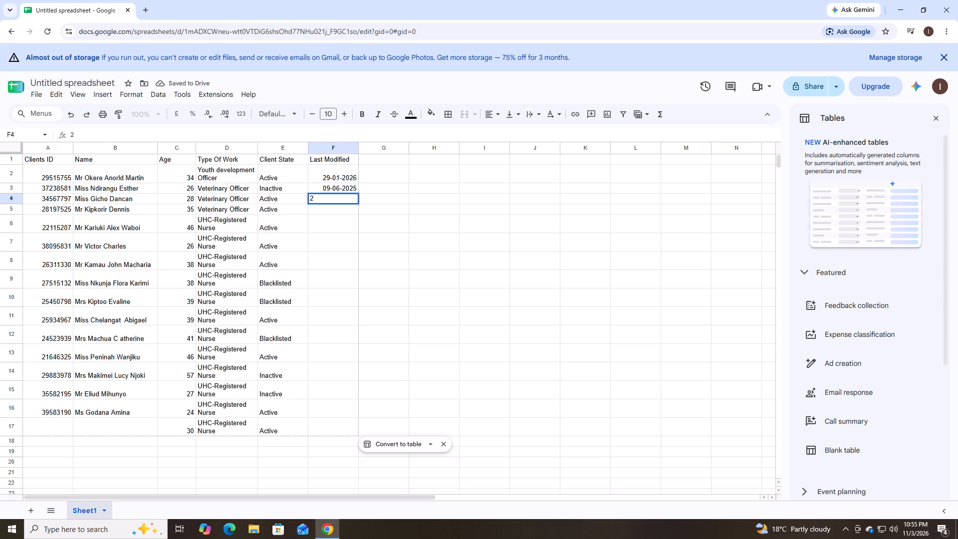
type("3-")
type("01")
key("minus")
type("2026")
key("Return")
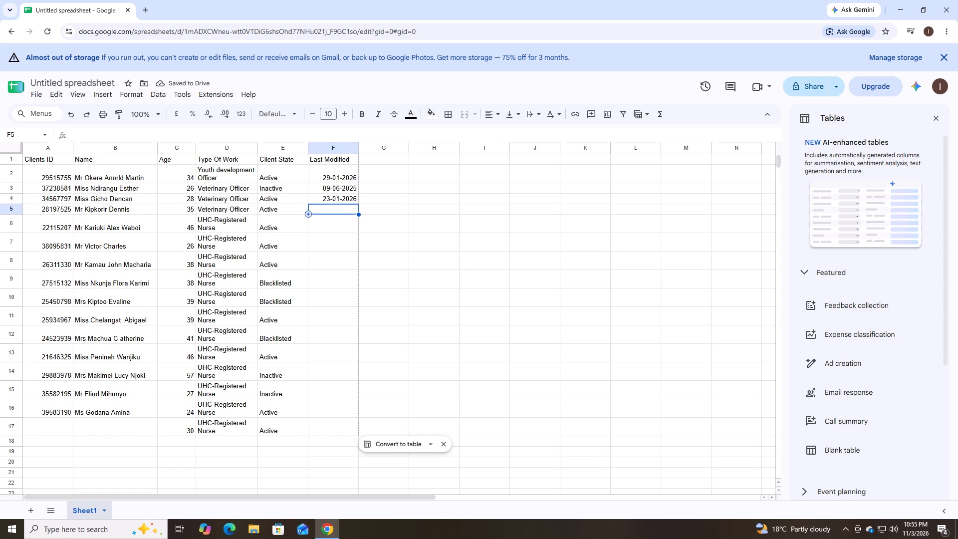
Enter the date 29-01-2026 in cell F5 of the Last Modified column.
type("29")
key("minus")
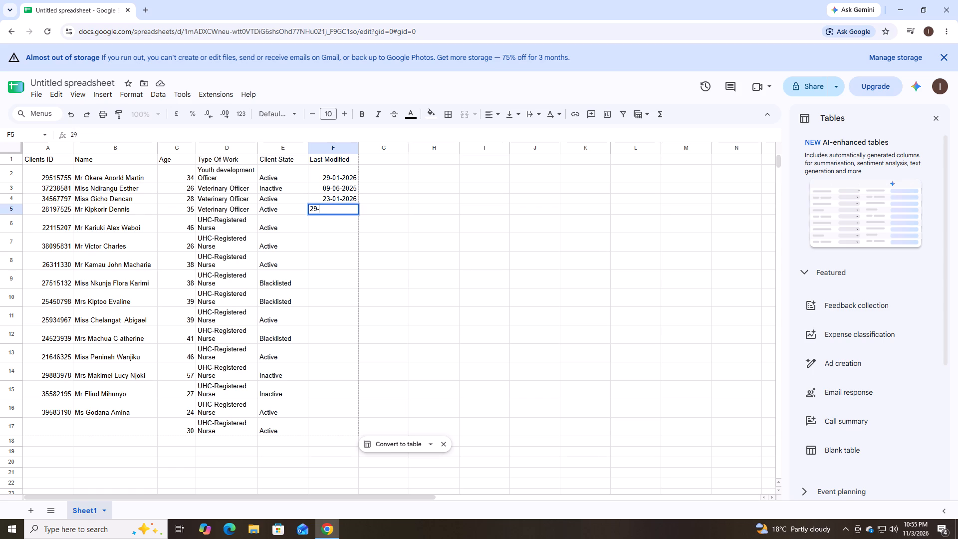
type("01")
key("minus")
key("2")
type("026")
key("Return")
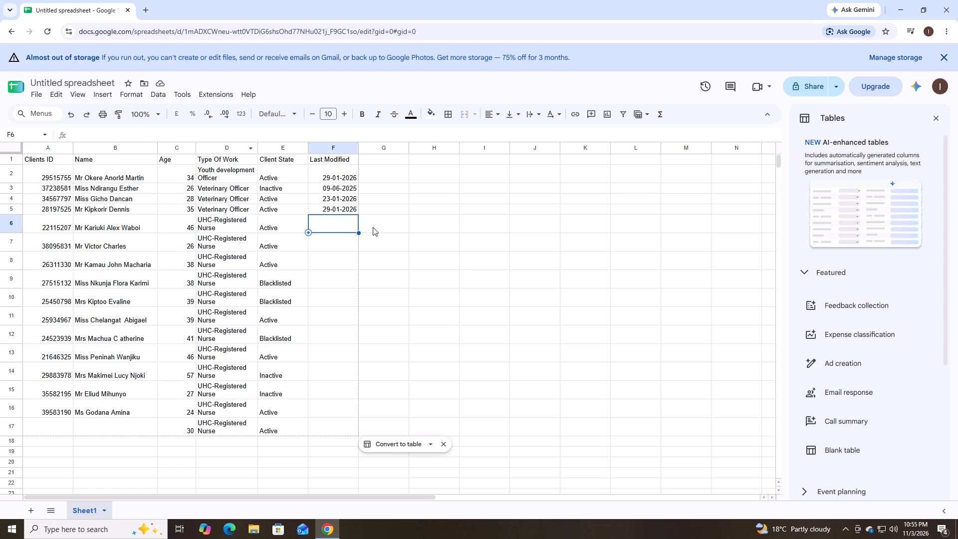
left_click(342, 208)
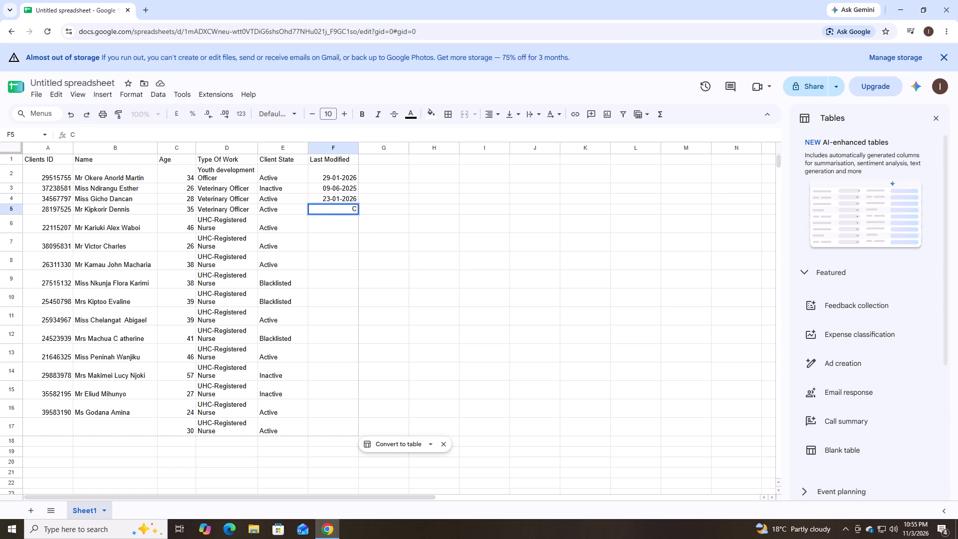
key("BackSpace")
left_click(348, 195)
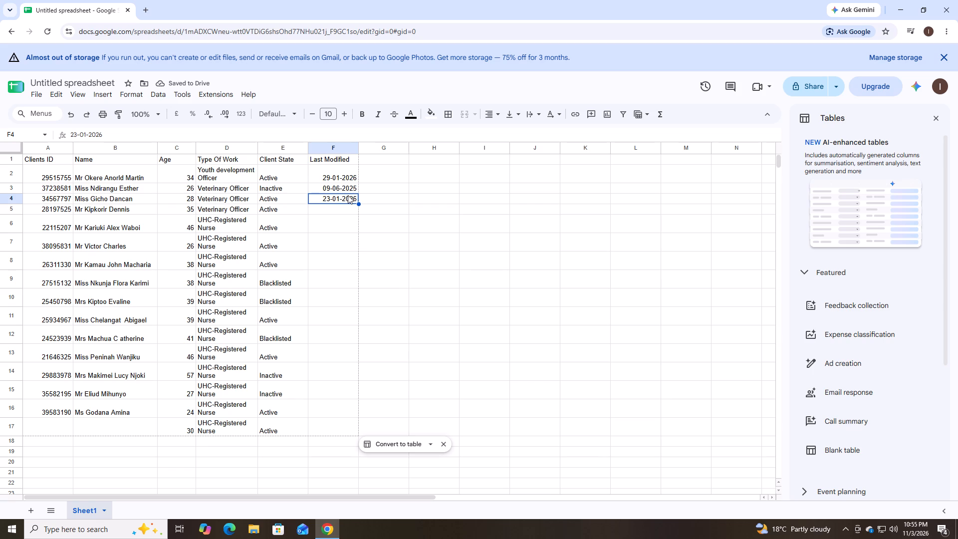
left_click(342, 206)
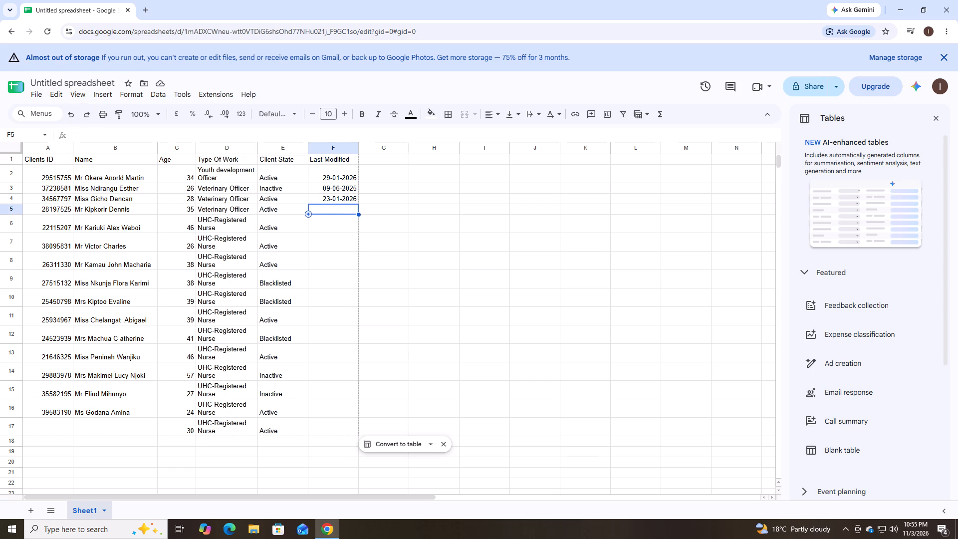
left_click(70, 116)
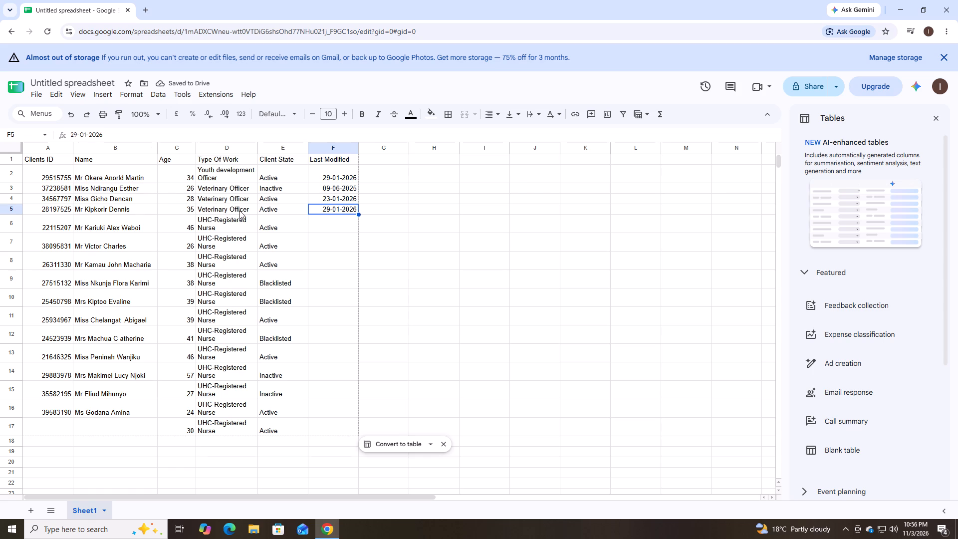
Copy the date 29-01-2026 from cell F5 into cells F6, F7 and F8 of the Last Modified column.
key("ctrl+c")
left_click(322, 228)
key("ctrl+v")
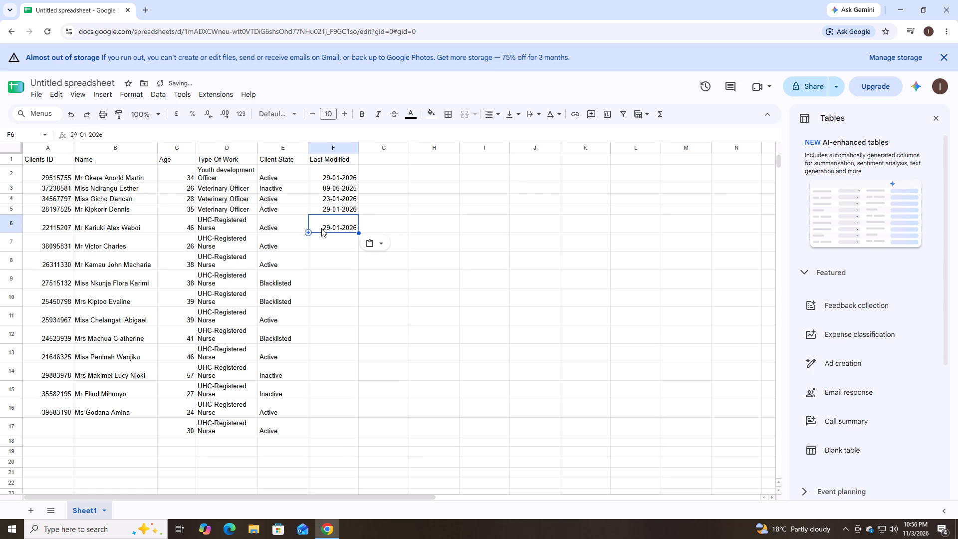
left_click(321, 240)
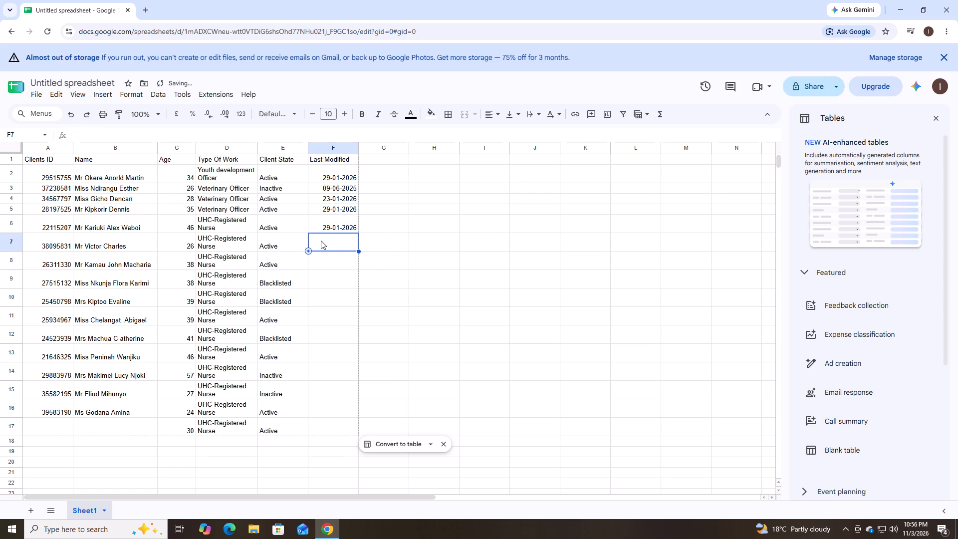
key("ctrl+v")
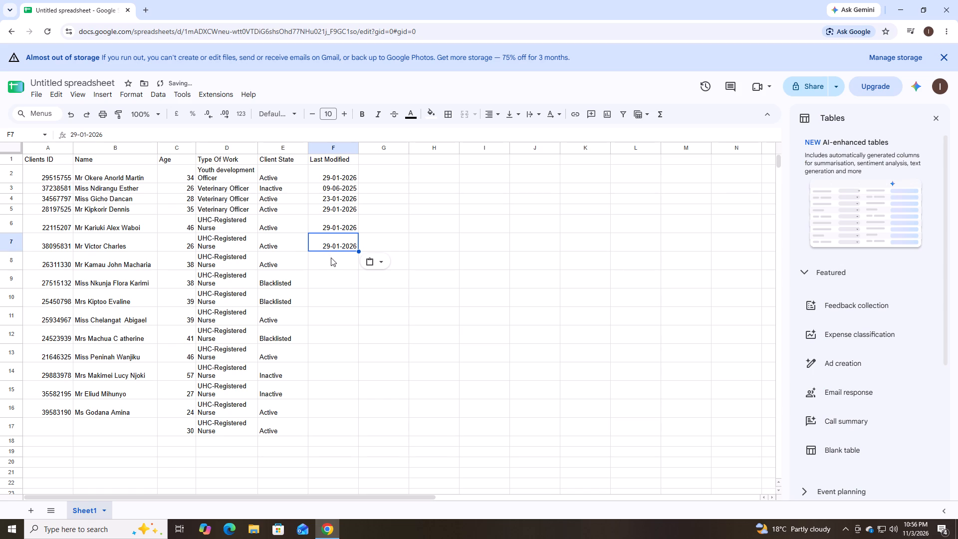
left_click(331, 259)
key("ctrl+v")
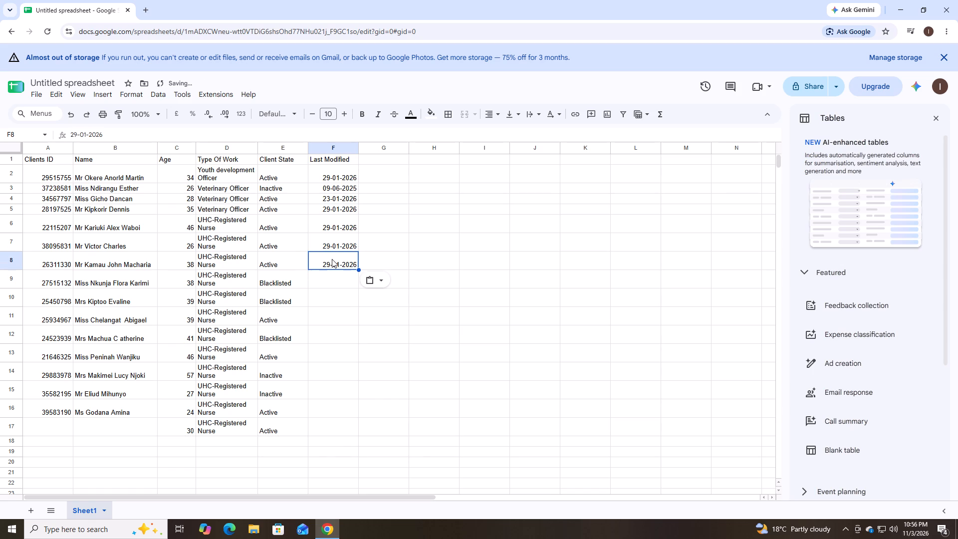
Enter the date 21-10-2025 in cell F9 of the Last Modified column.
left_click(331, 280)
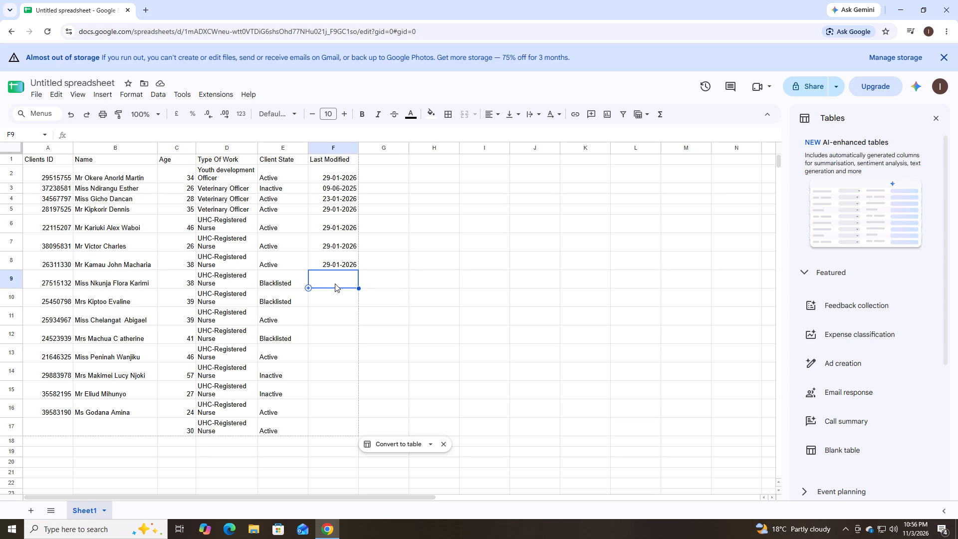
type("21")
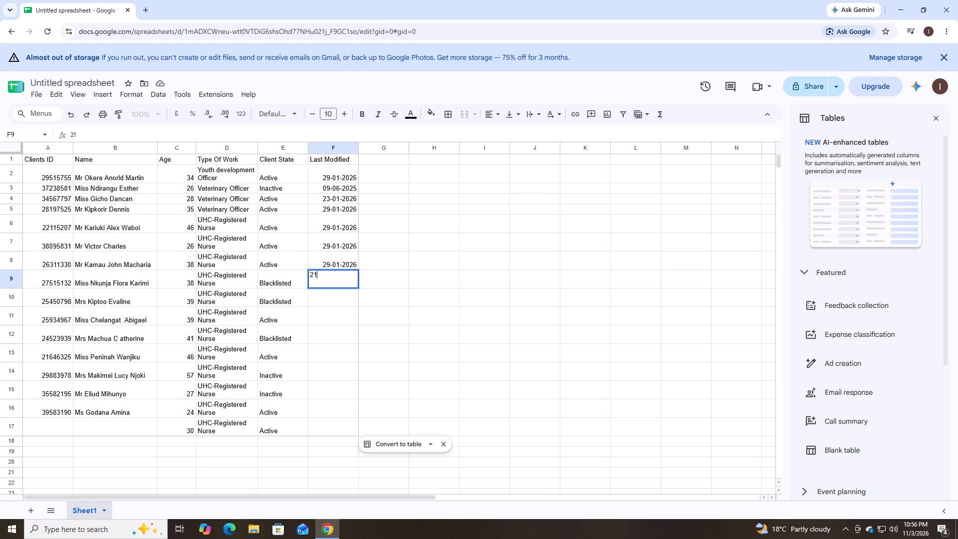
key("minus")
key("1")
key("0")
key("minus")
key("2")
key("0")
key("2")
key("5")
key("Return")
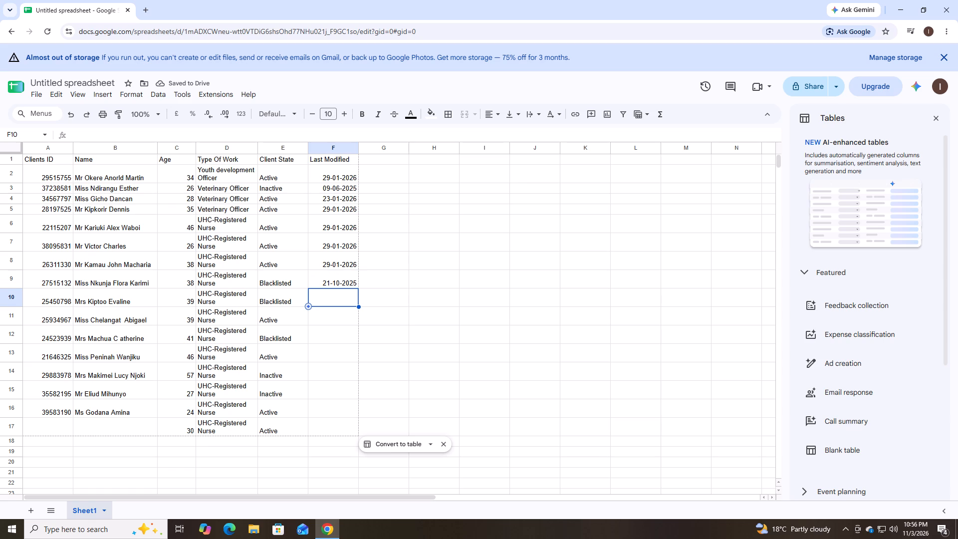
Enter the date 16-01-2026 in cell F10 of the Last Modified column.
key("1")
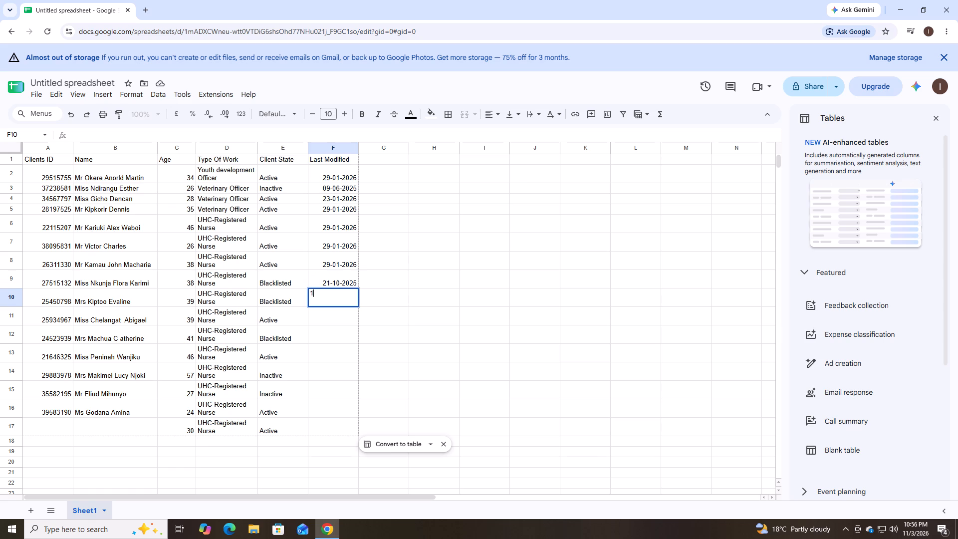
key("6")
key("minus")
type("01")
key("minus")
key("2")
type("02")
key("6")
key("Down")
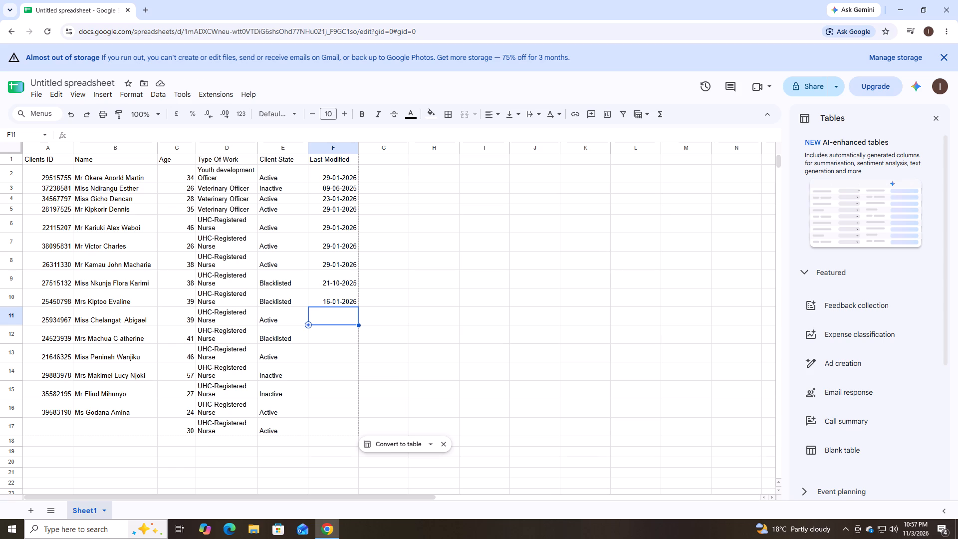
Copy the date 23-01-2026 from cell F4 into cell F11 of the Last Modified column.
left_click(345, 198)
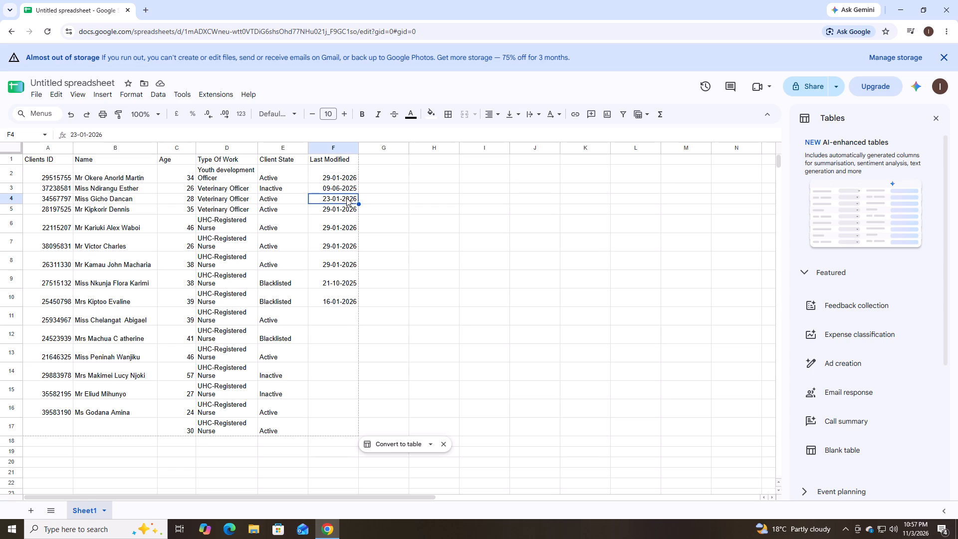
key("ctrl+c")
left_click(348, 314)
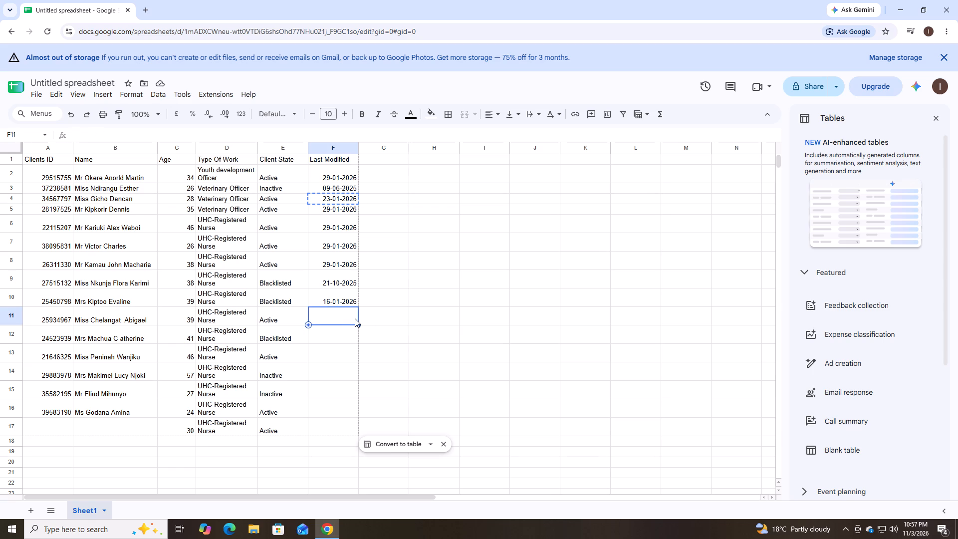
key("ctrl+v")
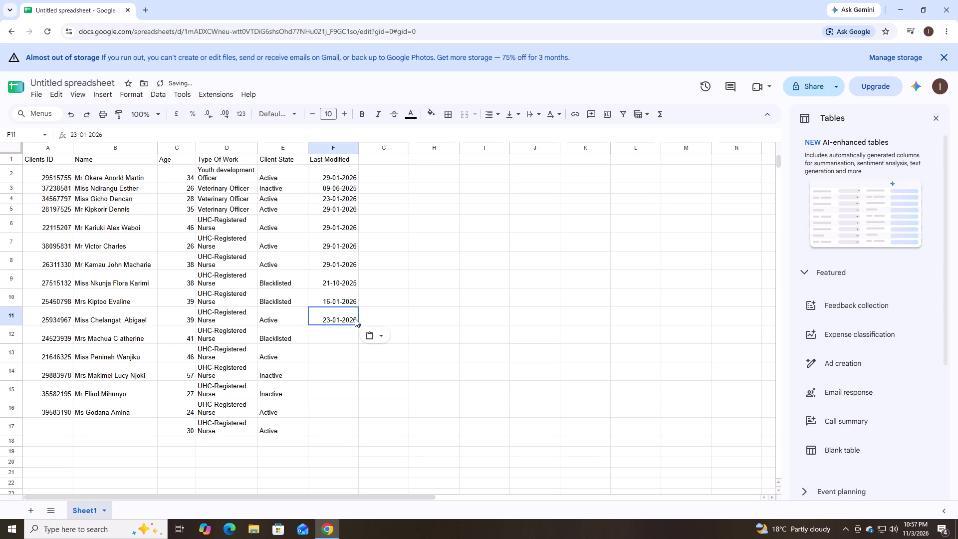
Copy the date 29-01-2026 from cell F6 into cell F12 of the Last Modified column.
left_click(329, 334)
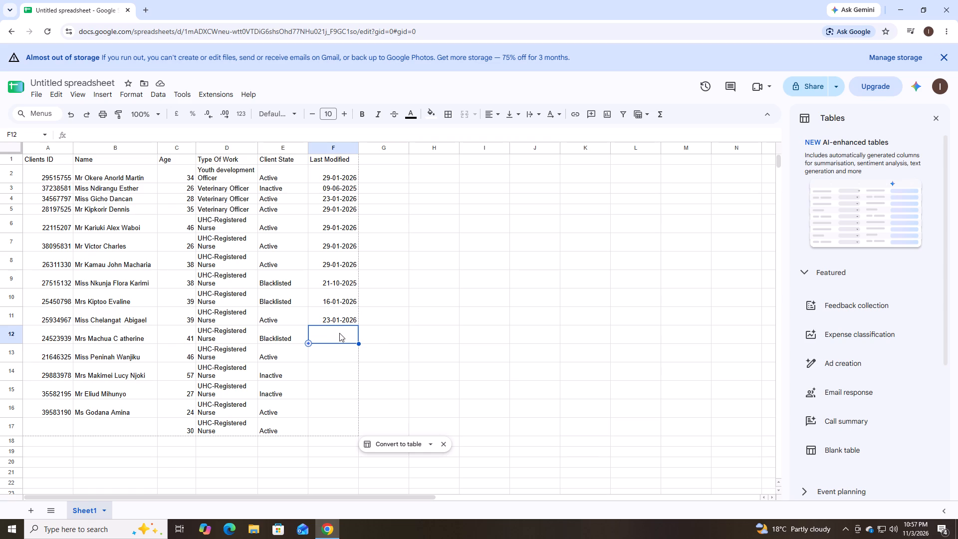
left_click(353, 227)
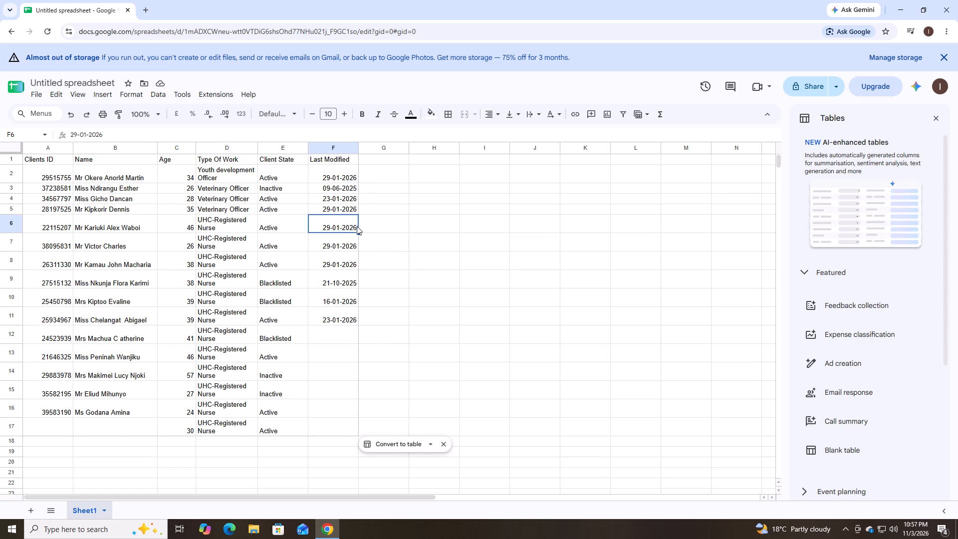
key("ctrl+c")
left_click(343, 339)
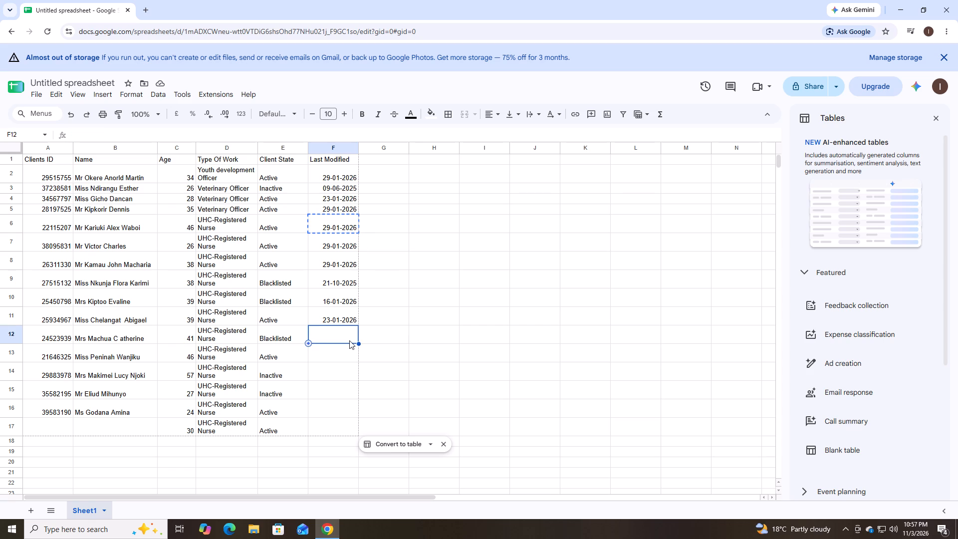
key("ctrl+v")
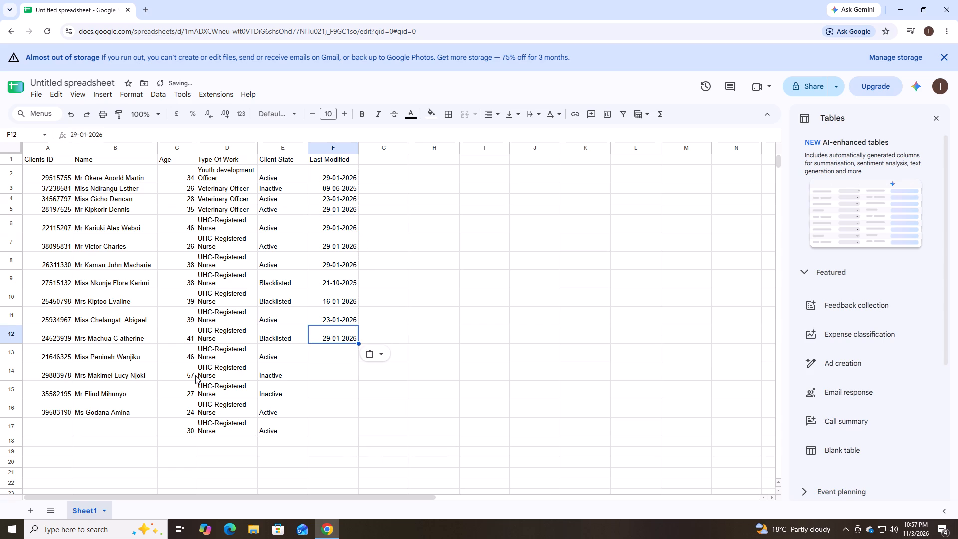
Paste the copied date 29-01-2026 into cells F13 and F15 of the Last Modified column.
left_click(321, 356)
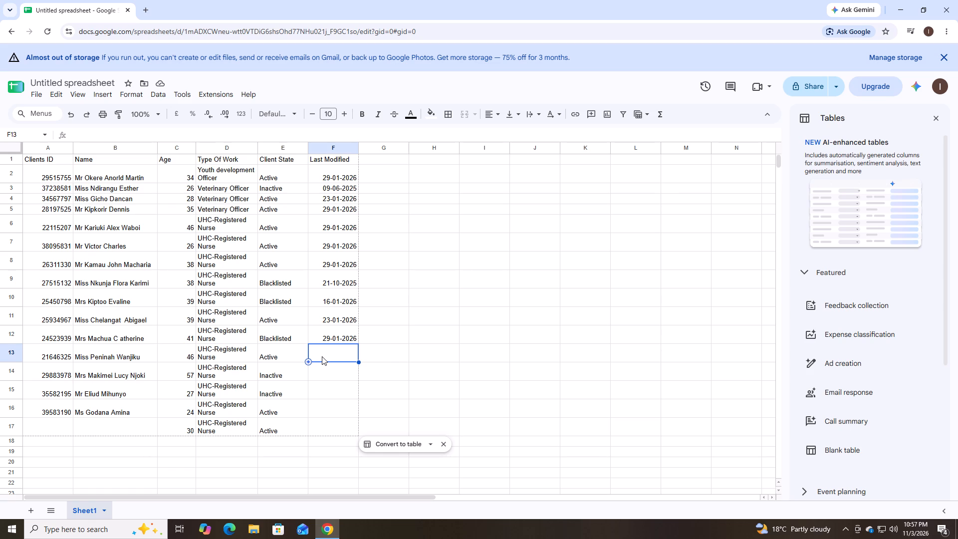
key("ctrl+v")
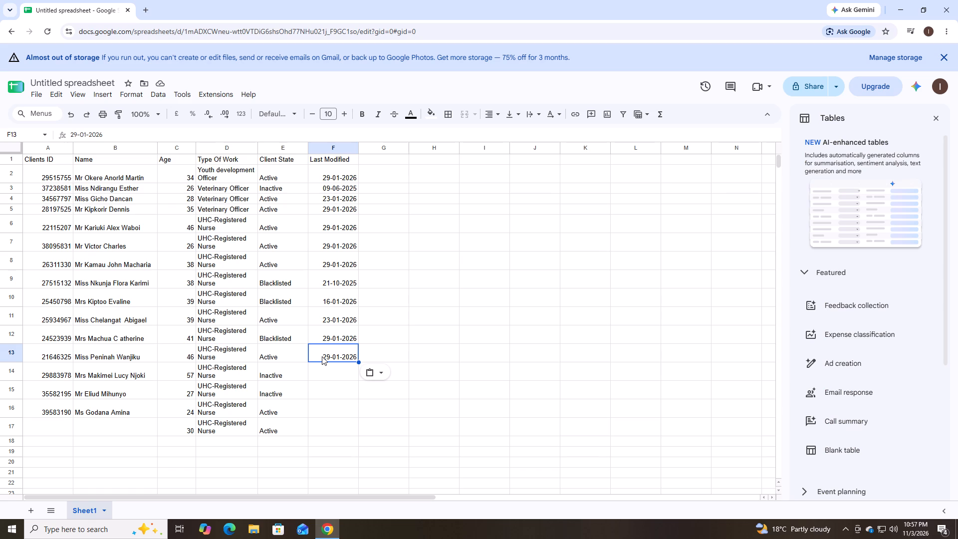
left_click(333, 387)
key("ctrl+v")
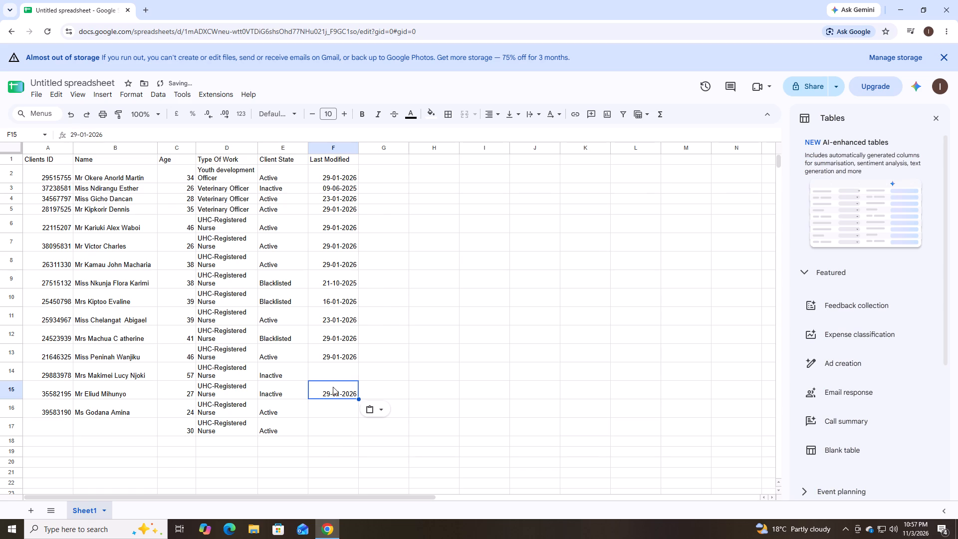
Enter the date 24-07-2025 in cell F14 of the Last Modified column.
left_click(332, 377)
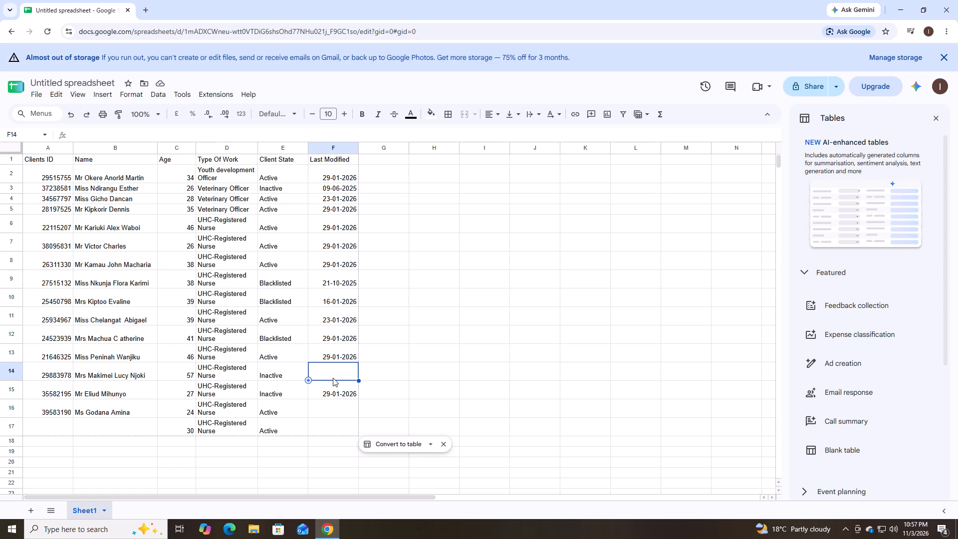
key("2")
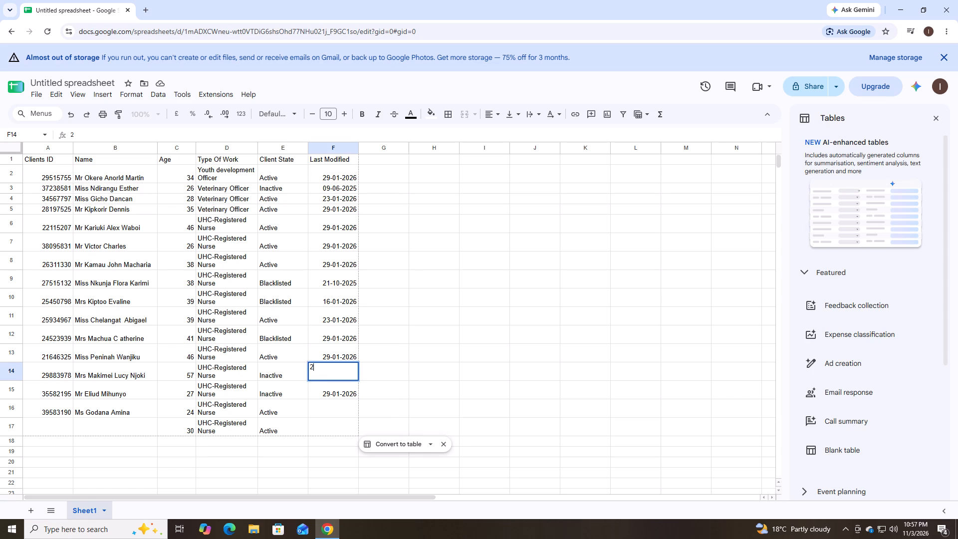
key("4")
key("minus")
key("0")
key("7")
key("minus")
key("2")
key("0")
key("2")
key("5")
Enter the date 20-05-2025 in cell F16 of the Last Modified column.
left_click(330, 404)
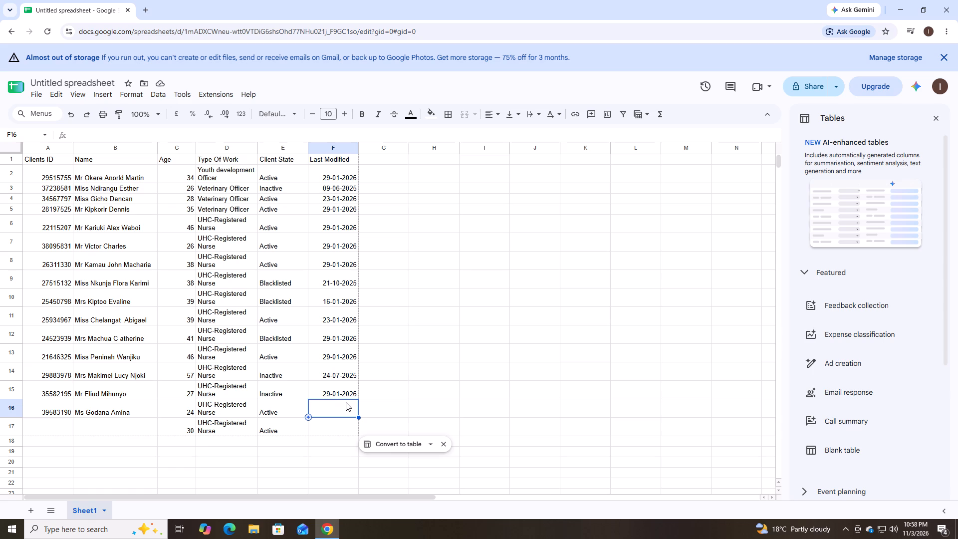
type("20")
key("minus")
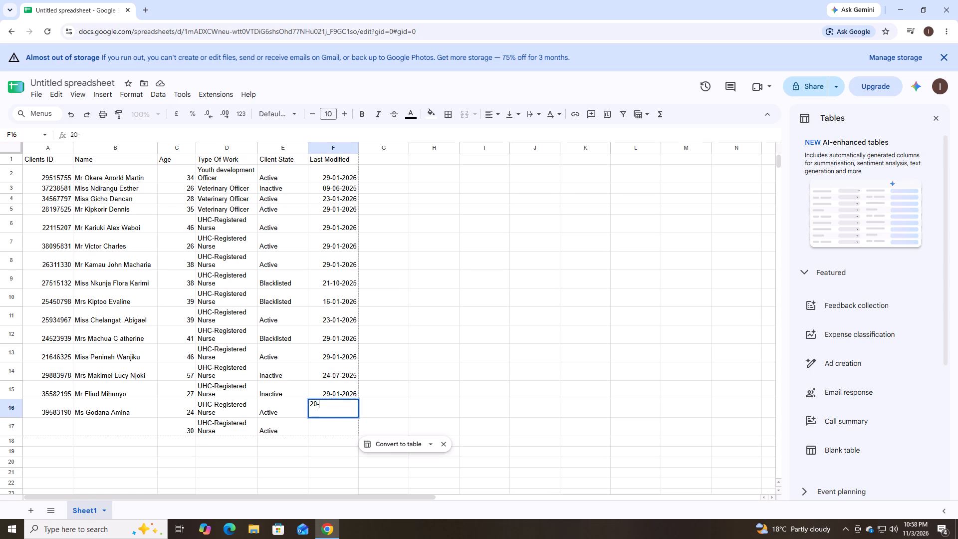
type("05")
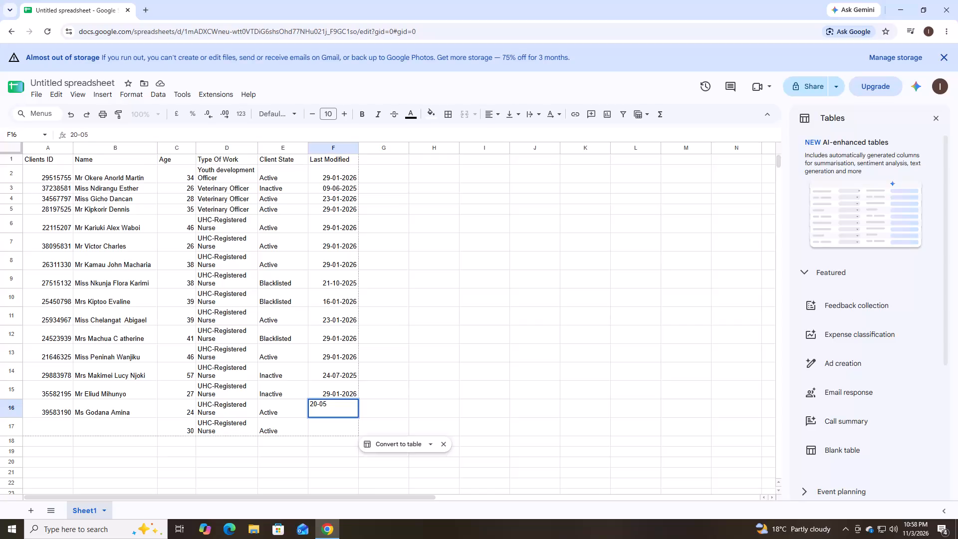
Complete the date in cell F16 of the Last Modified column as 20-05-2025.
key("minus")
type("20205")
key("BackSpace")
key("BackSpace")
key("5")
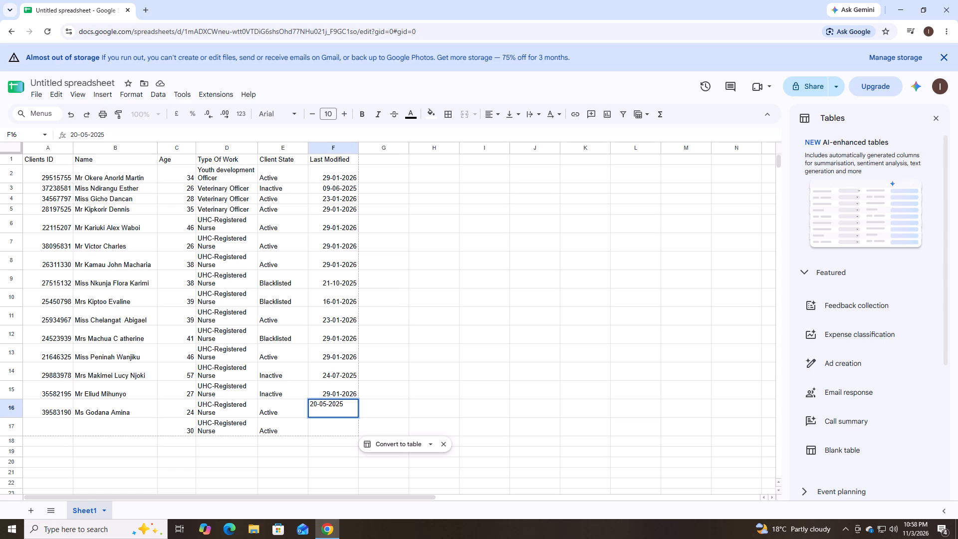
left_click(320, 430)
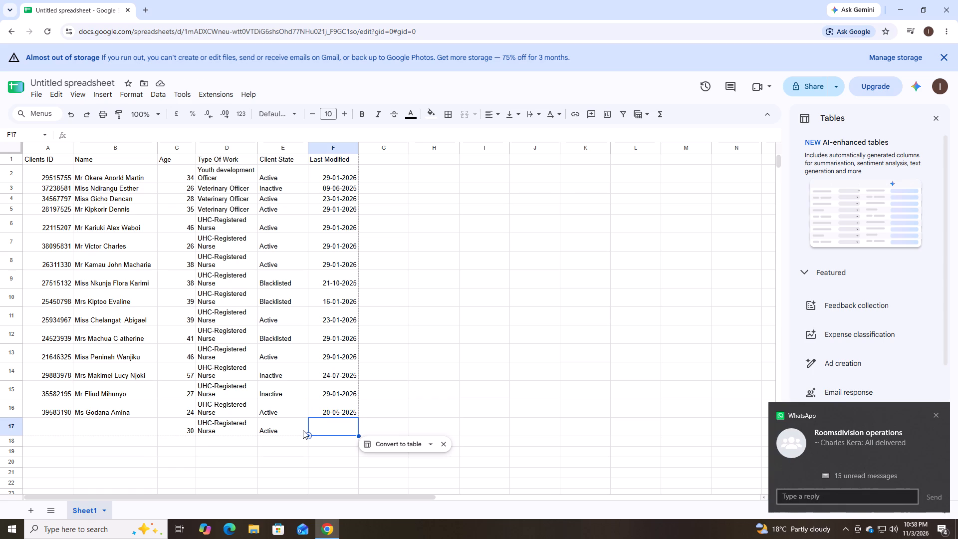
Copy the date 23-01-2026 from cell F4 into cell F17 of the Last Modified column.
left_click(346, 197)
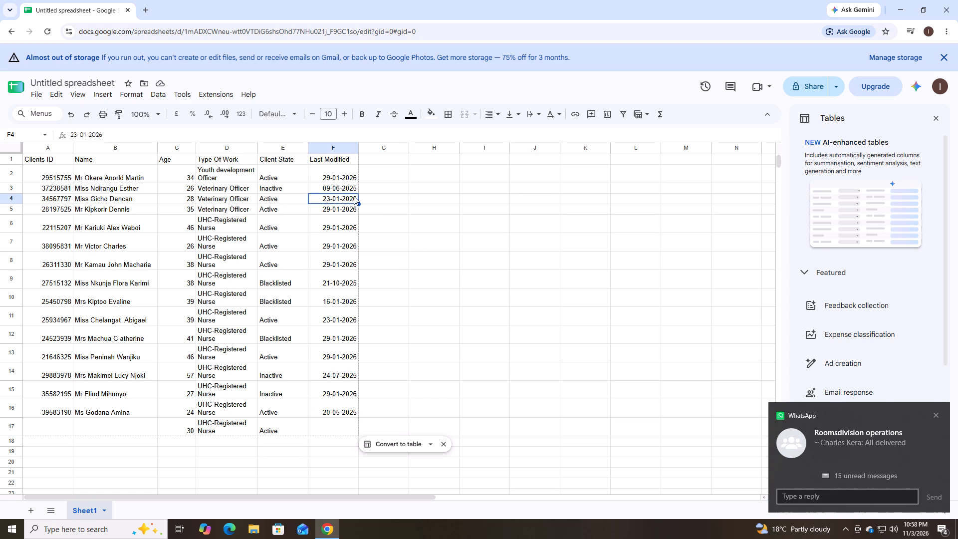
key("ctrl+c")
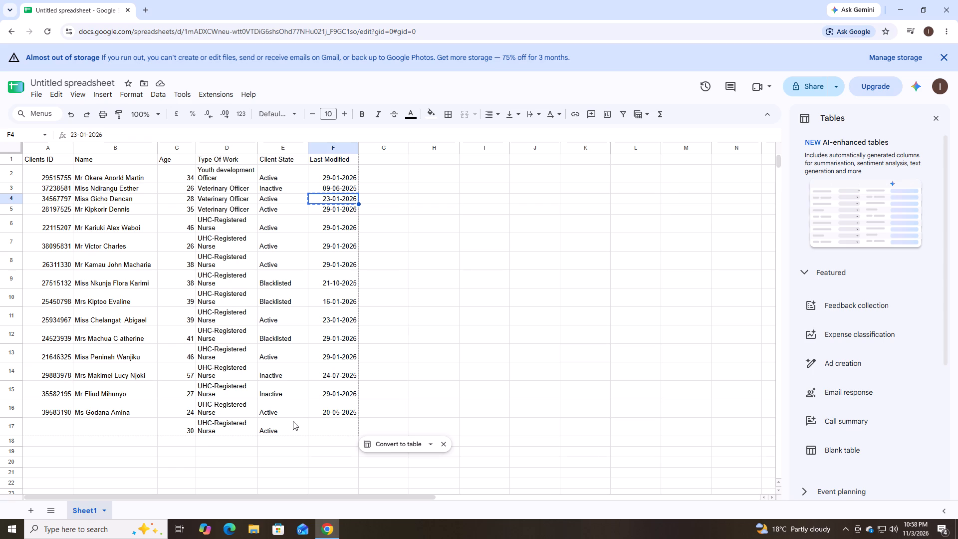
left_click(318, 428)
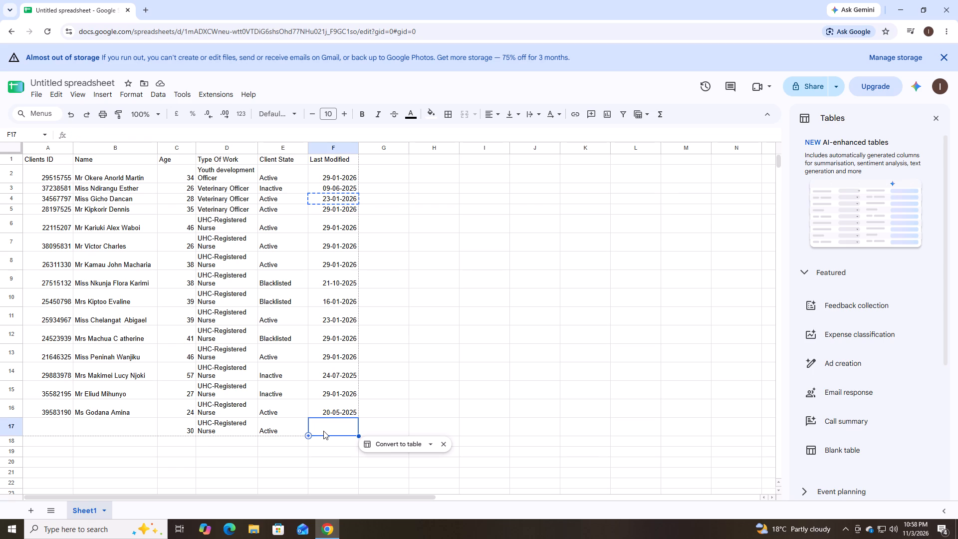
key("ctrl+v")
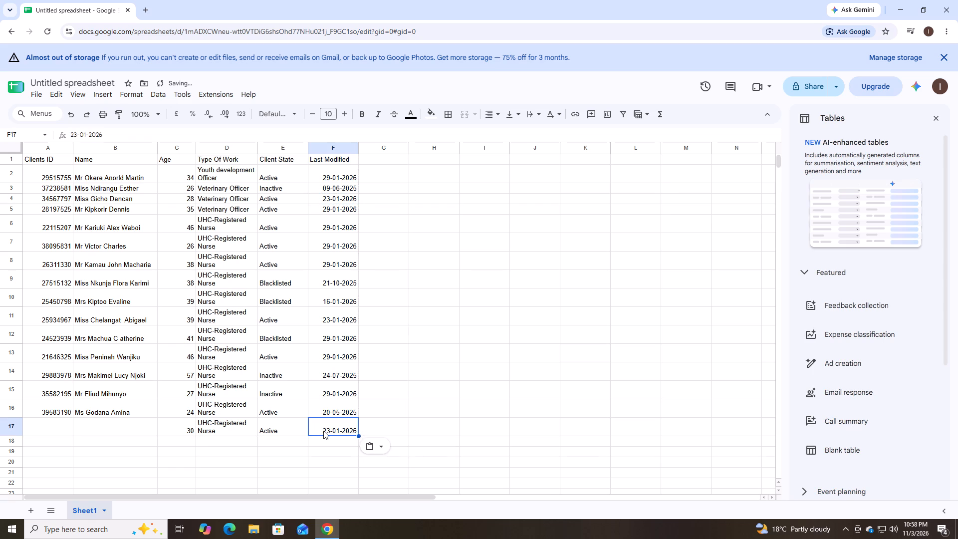
Select the empty Clients ID cell A17 to fill in the missing client ID.
left_click(57, 425)
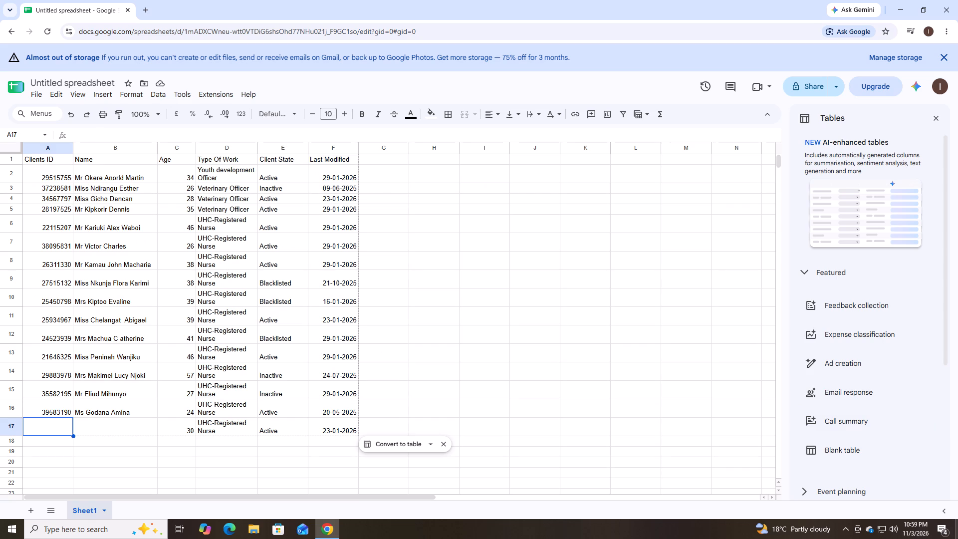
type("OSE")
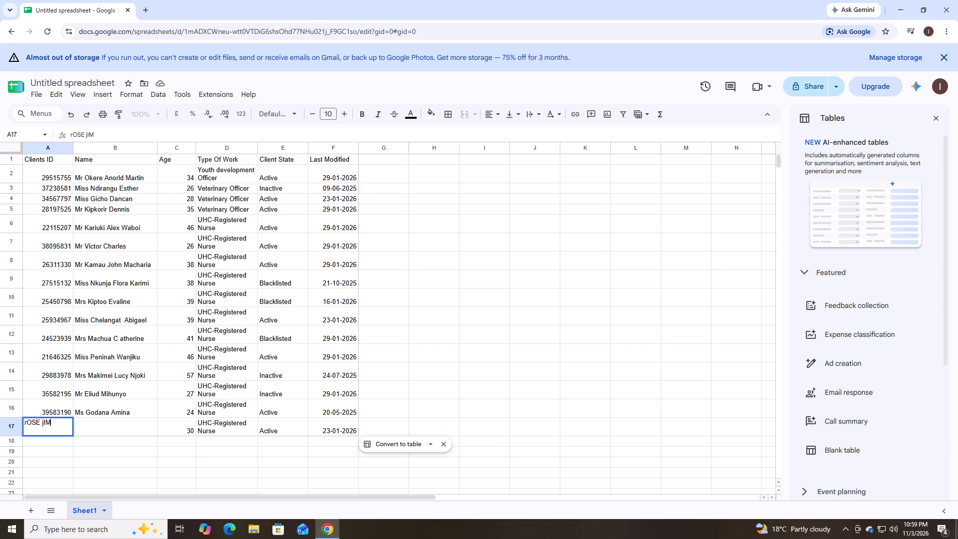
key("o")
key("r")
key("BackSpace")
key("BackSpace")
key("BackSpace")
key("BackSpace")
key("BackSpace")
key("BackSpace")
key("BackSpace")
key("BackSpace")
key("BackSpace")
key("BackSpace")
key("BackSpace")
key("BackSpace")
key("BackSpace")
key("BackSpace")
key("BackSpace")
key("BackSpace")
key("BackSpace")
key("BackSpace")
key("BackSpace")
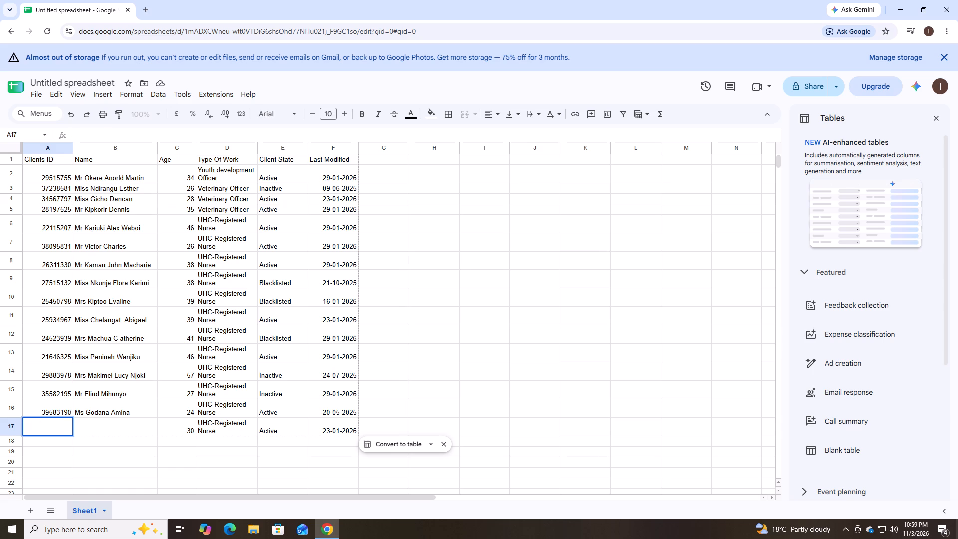
Enter the last client's name in cell A17 with only the initial letters capitalised.
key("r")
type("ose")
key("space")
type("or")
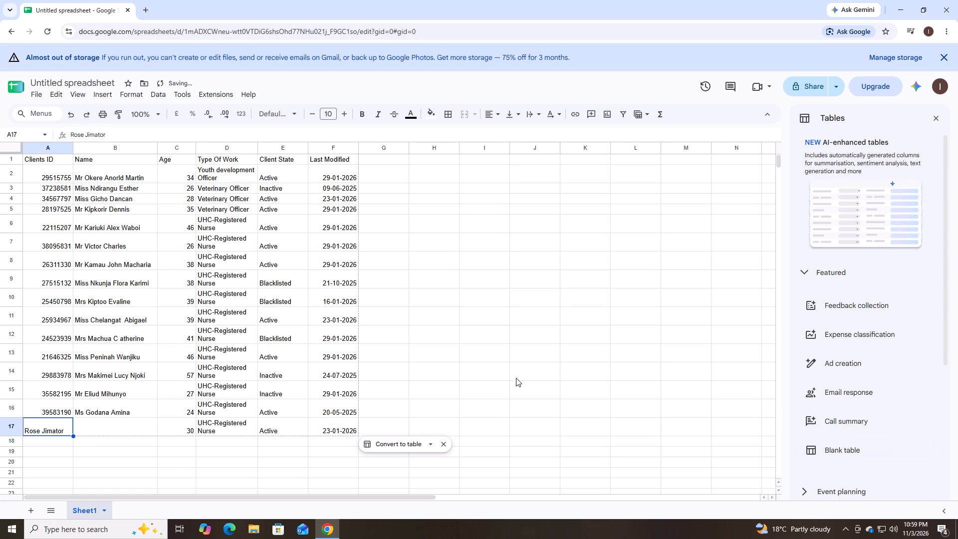
Copy the client's name from cell A17 into cell B17 of the Name column.
left_click(96, 430)
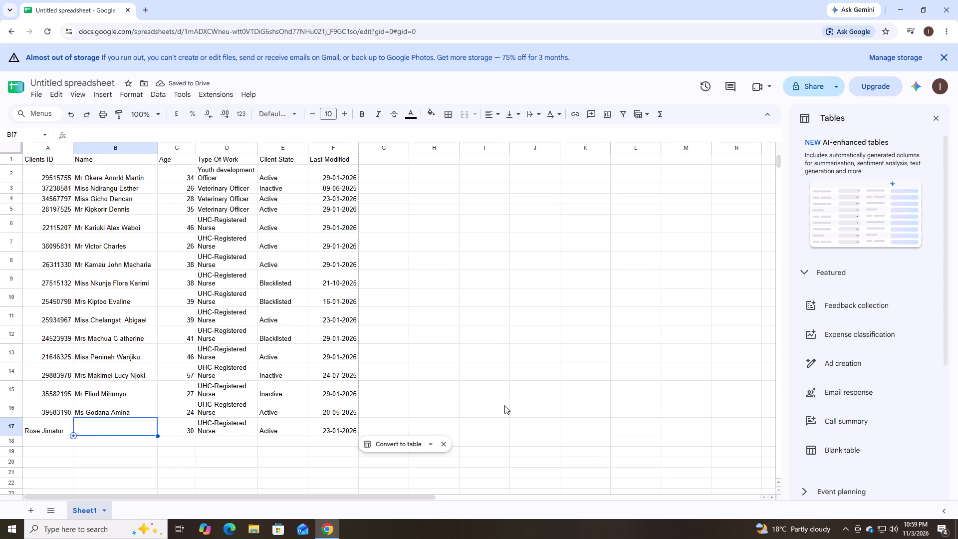
left_click(61, 430)
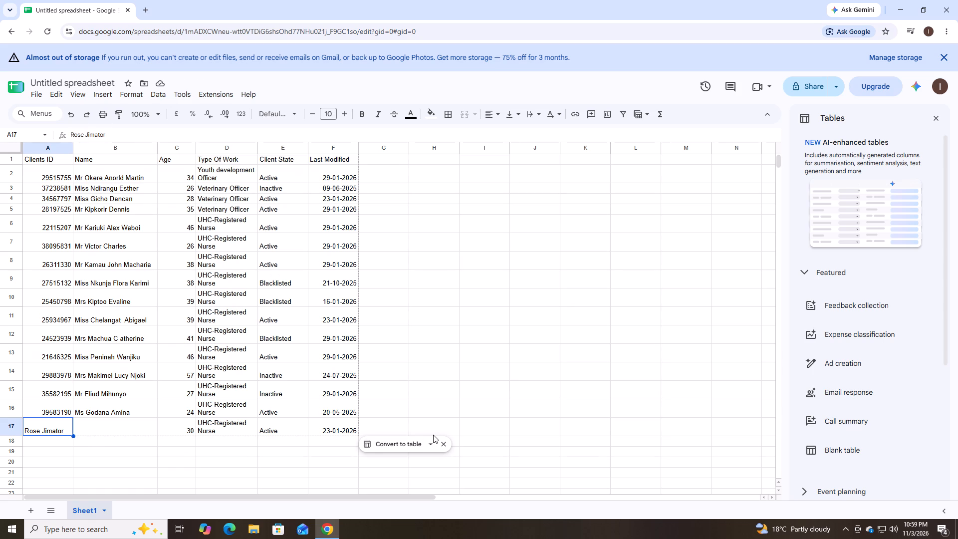
key("ctrl+c")
left_click(129, 433)
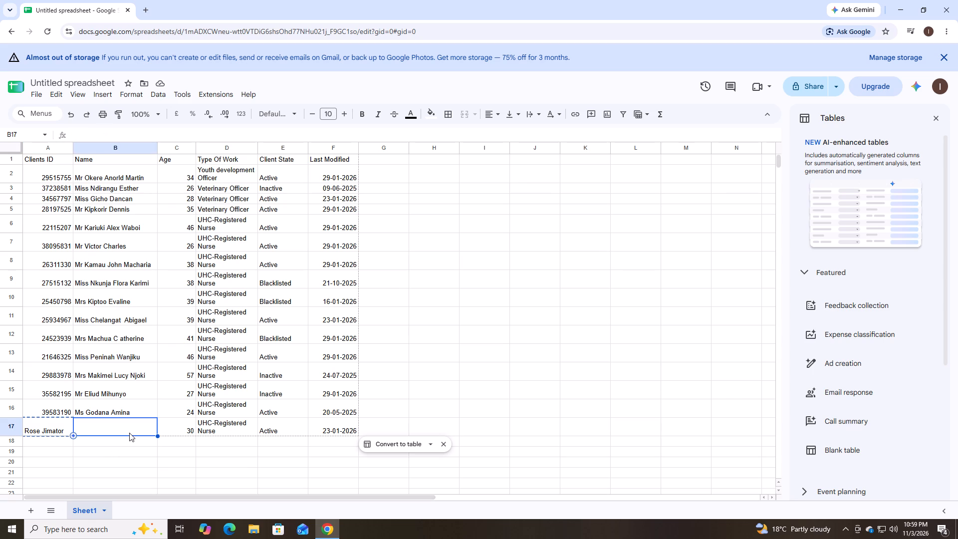
key("ctrl+v")
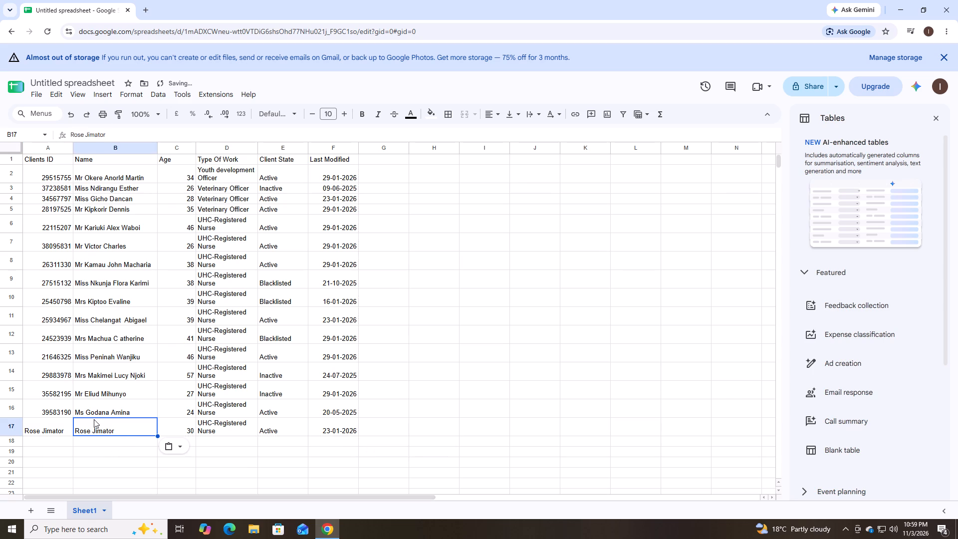
Clear the name from cell A17 and enter the client's ID number there instead.
left_click(56, 432)
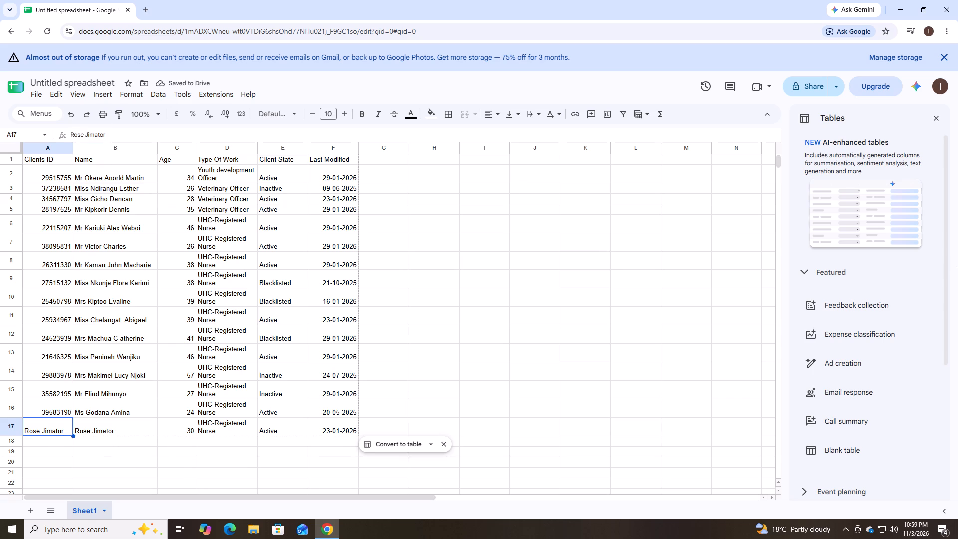
key("Delete")
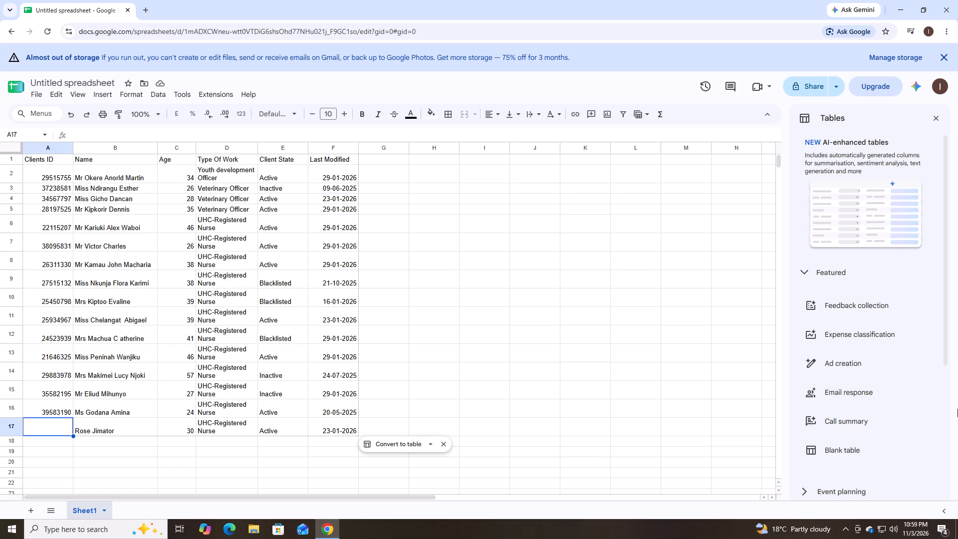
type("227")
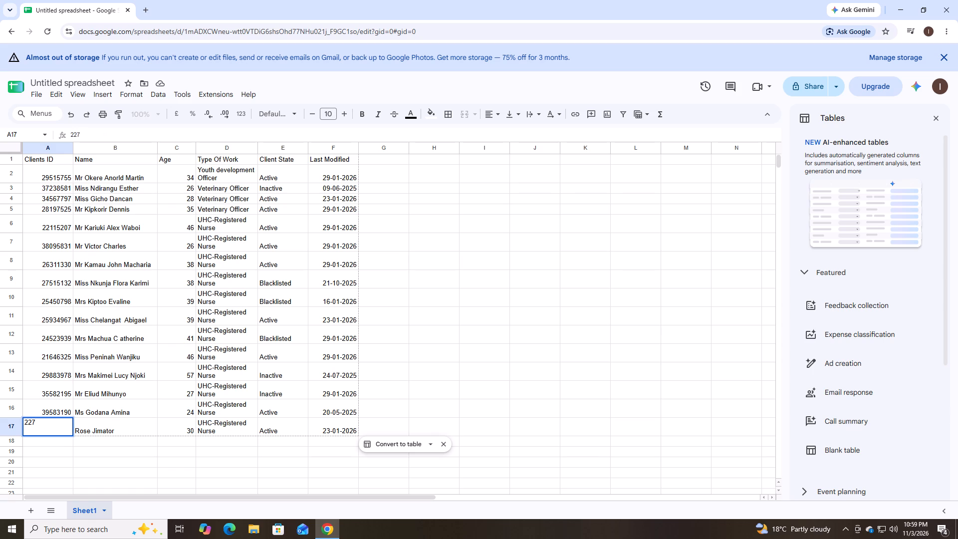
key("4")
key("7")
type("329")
left_click(381, 158)
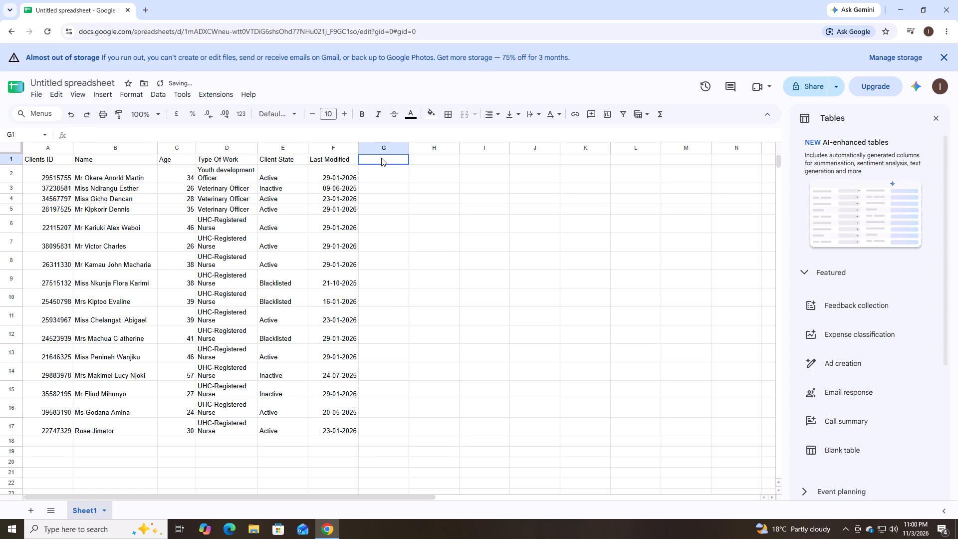
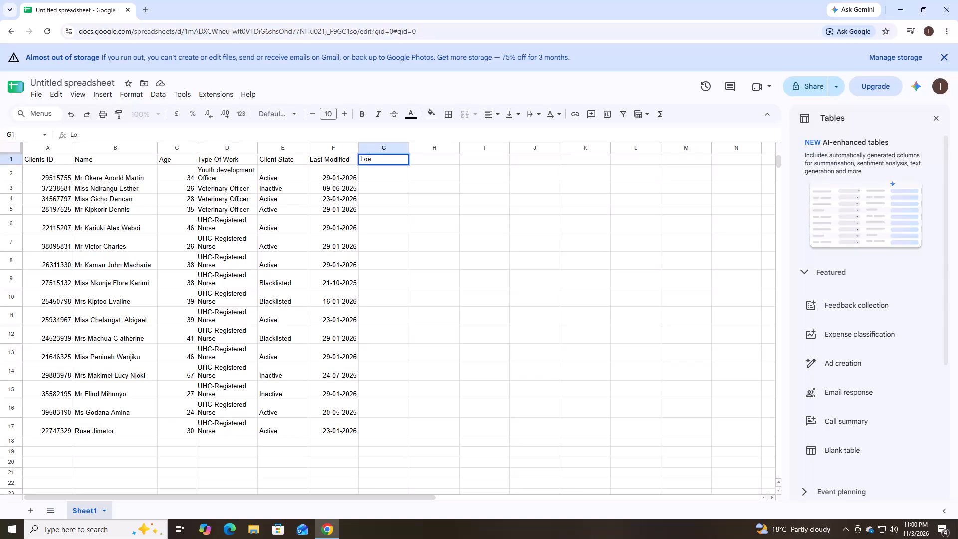
Finish entering the column header Loan Taken in cell G1, beside the Last Modified column.
key("space")
type("ak")
key("e")
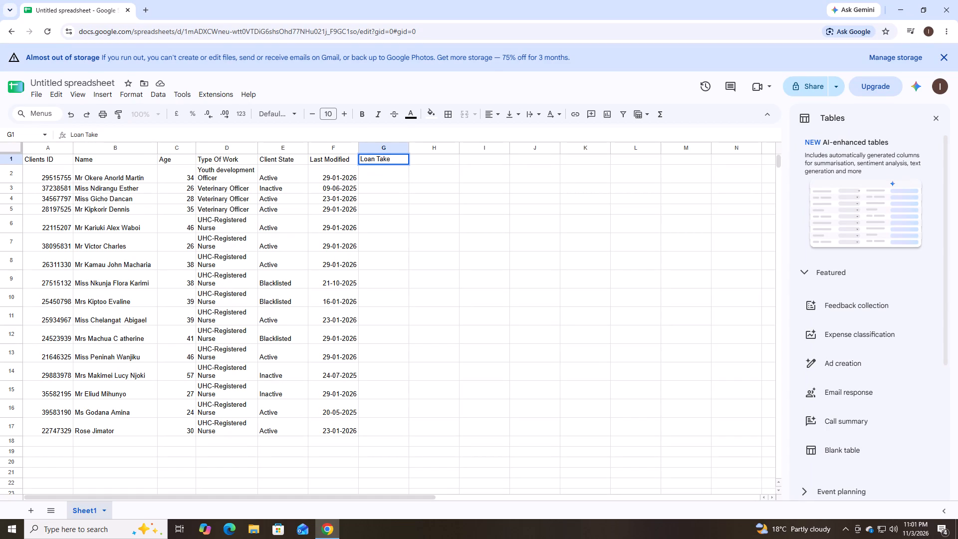
key("n")
Add the column headers Buy Off in cell H1 and Loan Paid in cell I1.
left_click(440, 157)
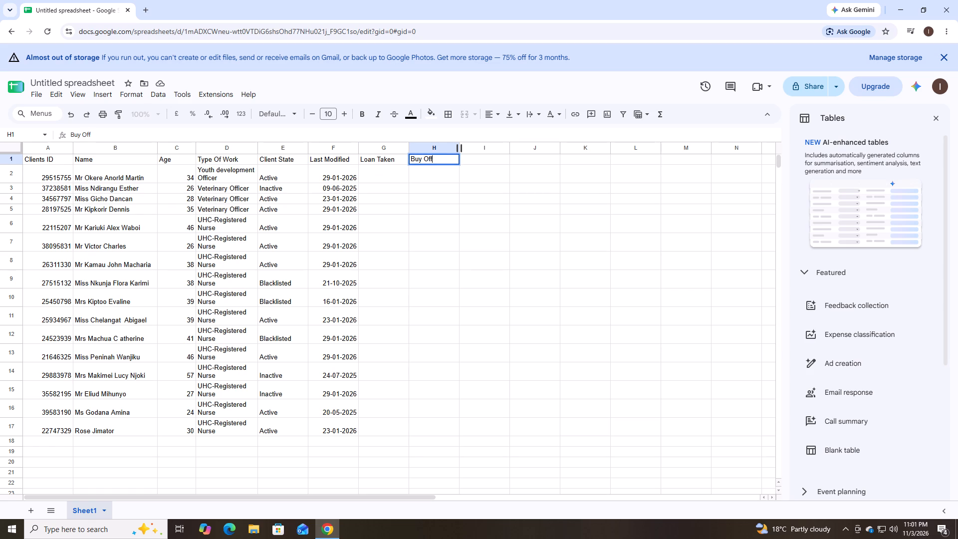
left_click(482, 162)
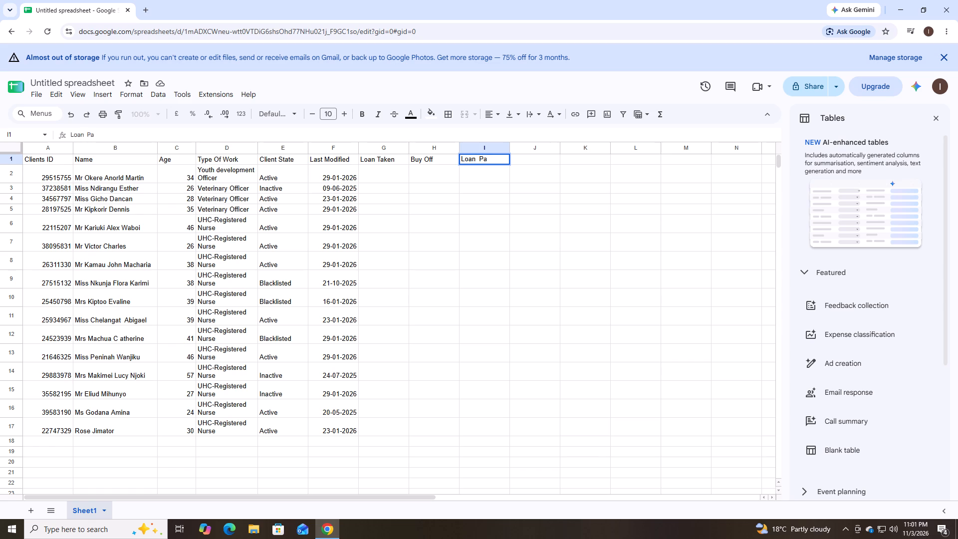
key("d")
Enter the column header Total Balance in cell J1, with both words capitalised.
left_click(525, 158)
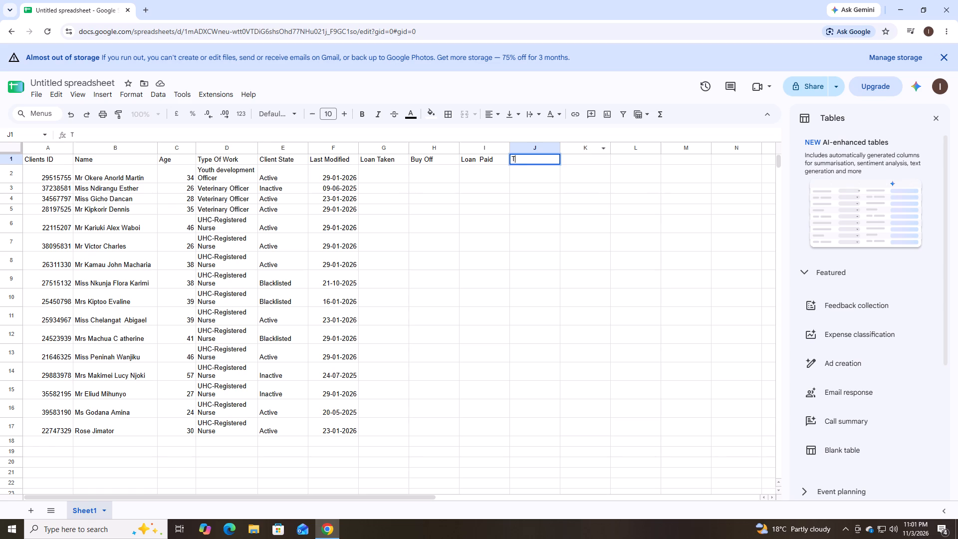
type("otal")
key("BackSpace")
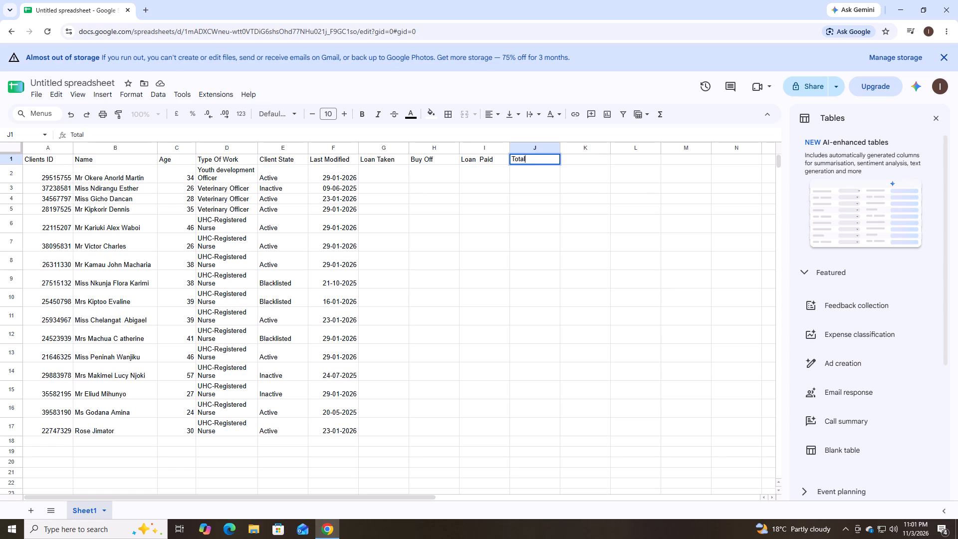
key("space")
key("BackSpace")
key("a")
type("lance")
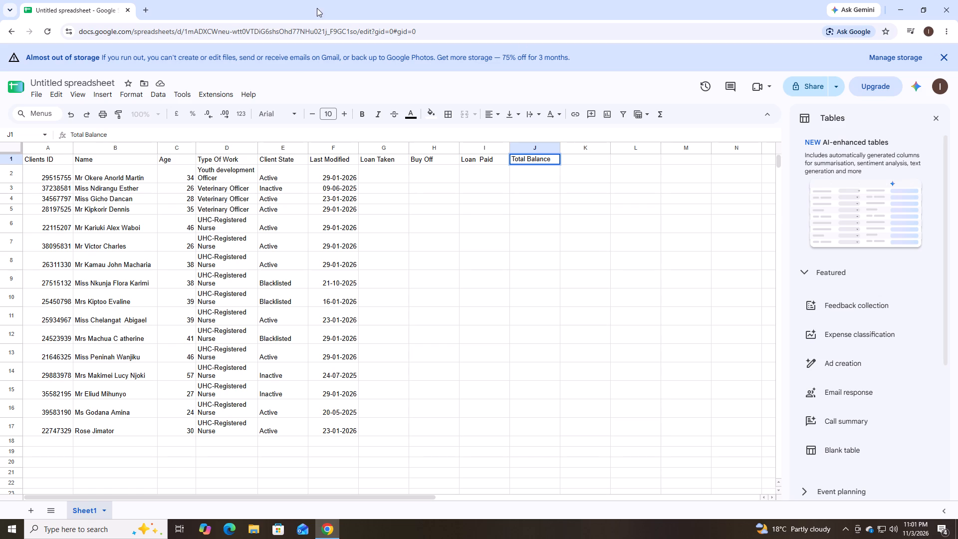
left_click(382, 172)
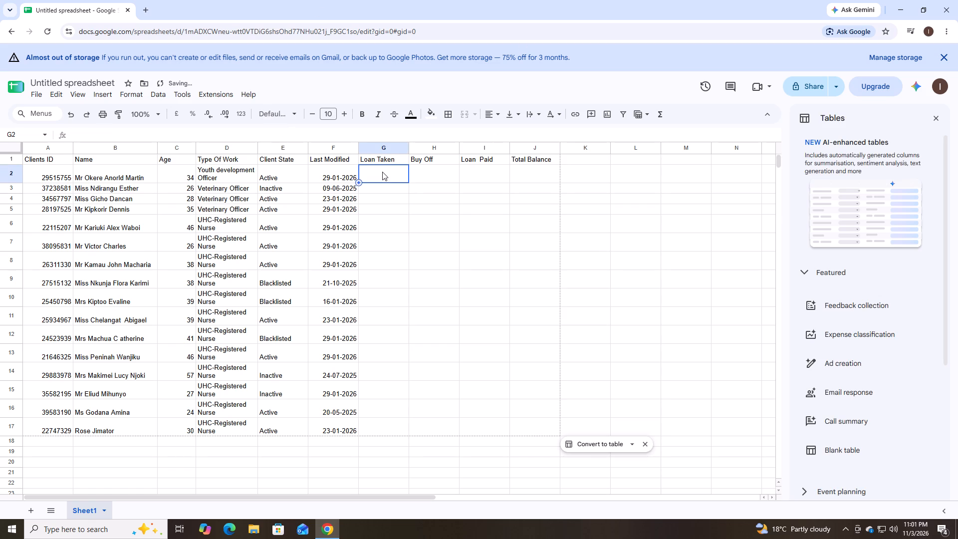
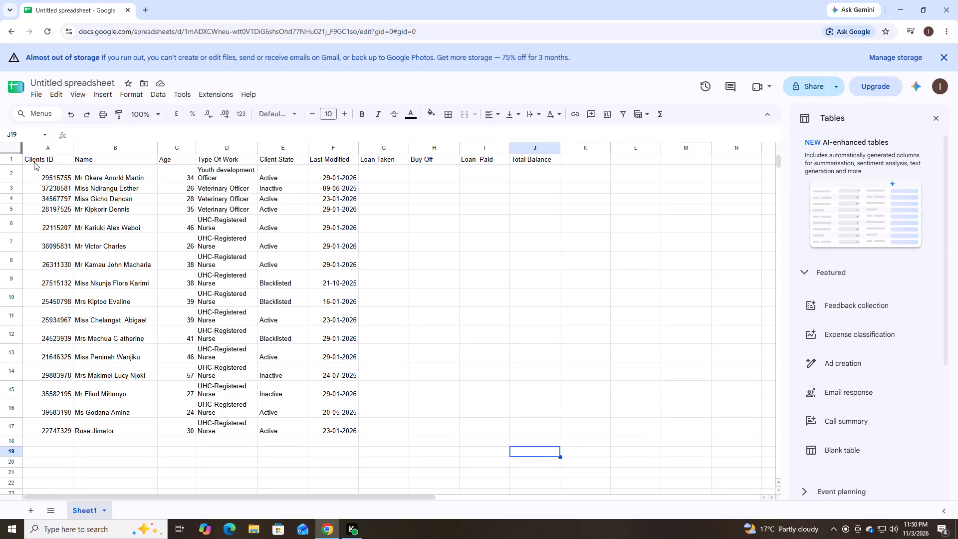
Fill the header row cells A1 to J1, from Clients ID to Total Balance, with cyan.
left_click_drag(34, 162, 197, 162)
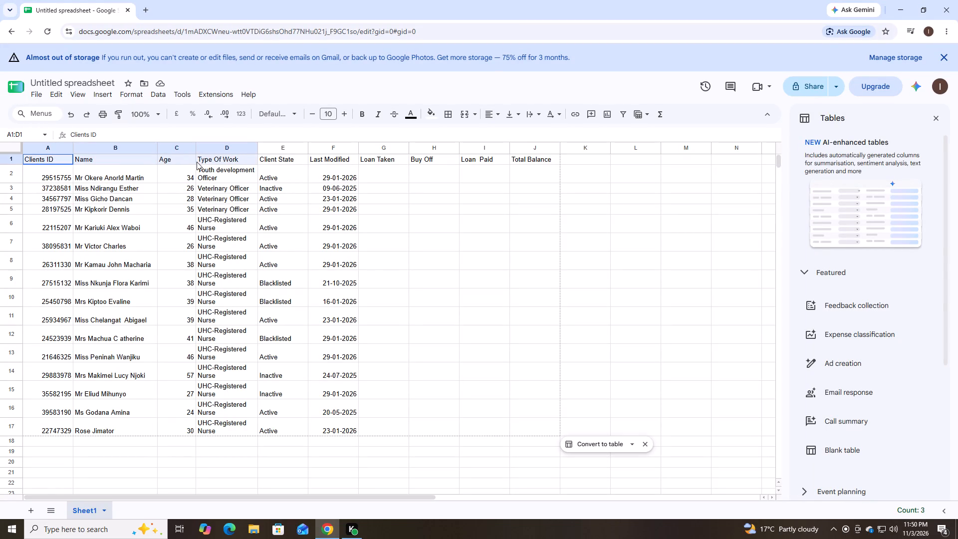
left_click_drag(197, 162, 354, 162)
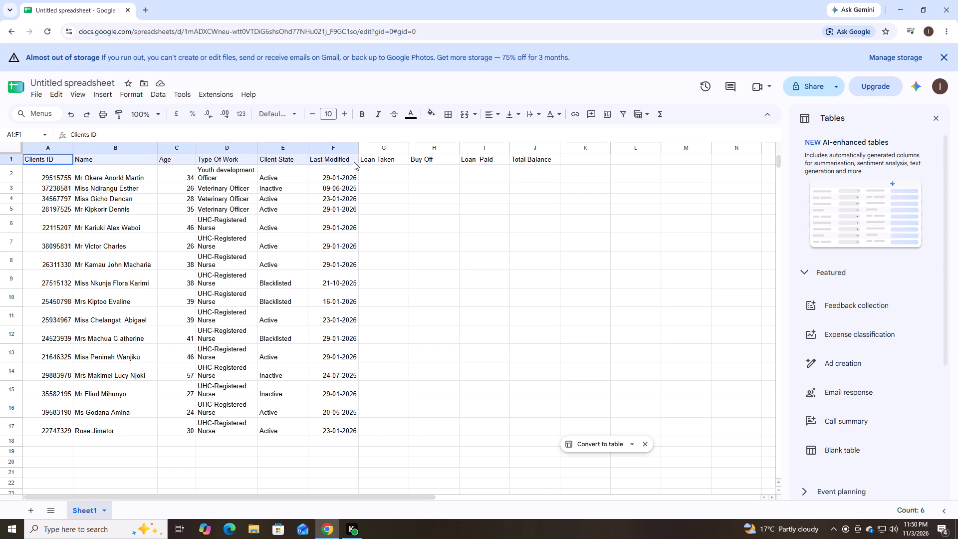
left_click_drag(354, 162, 448, 159)
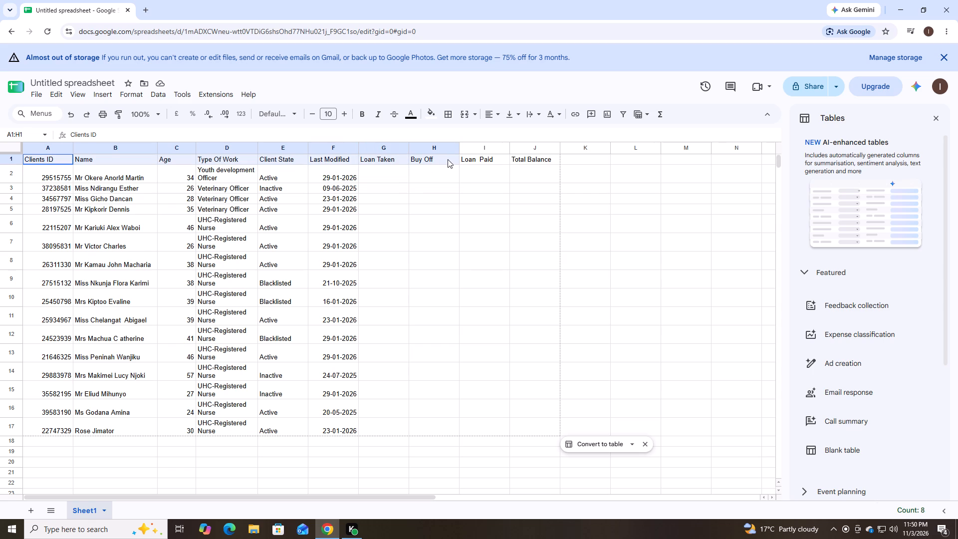
left_click_drag(448, 159, 520, 160)
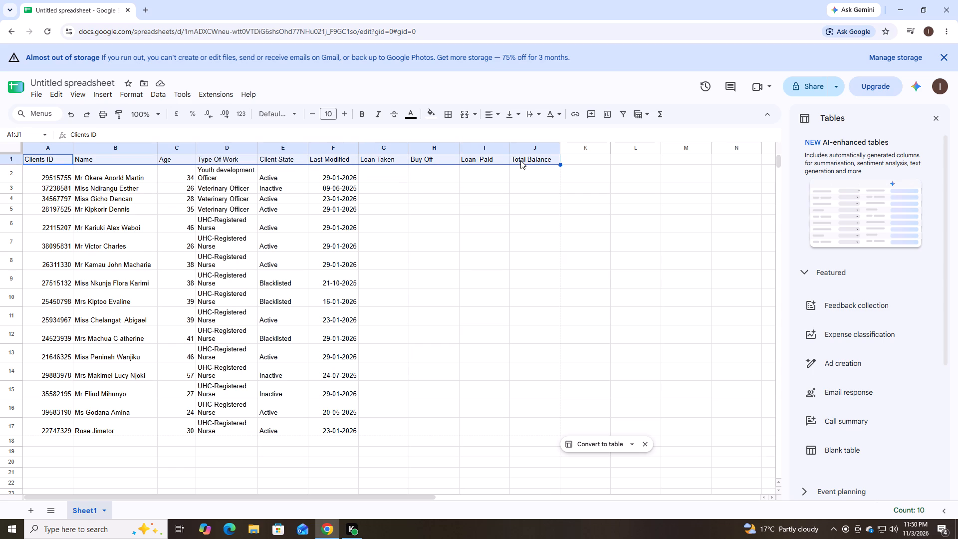
right_click(520, 160)
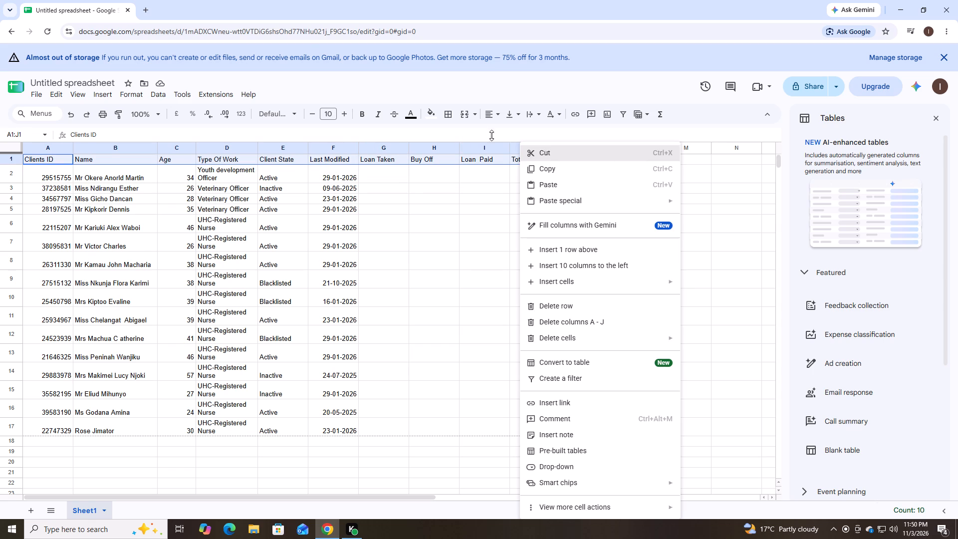
left_click(43, 94)
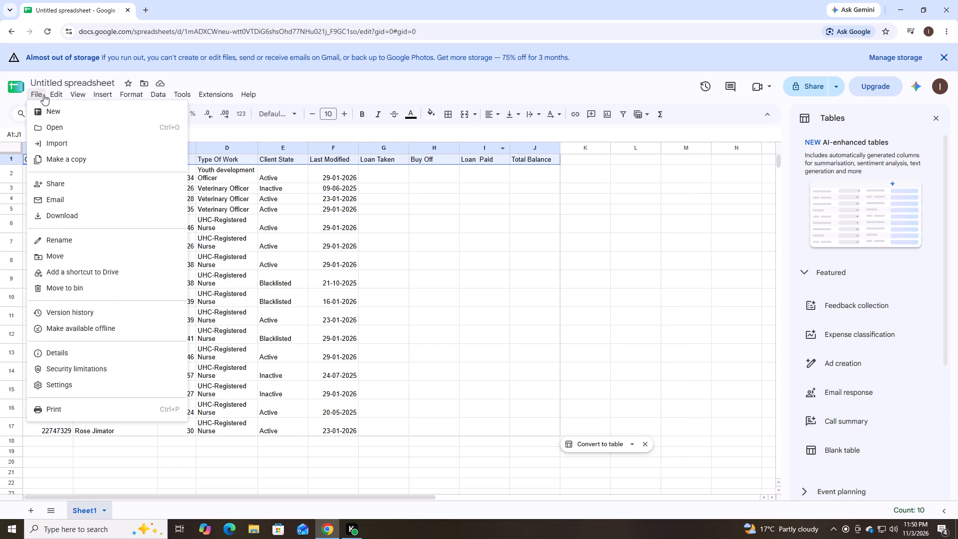
left_click(51, 95)
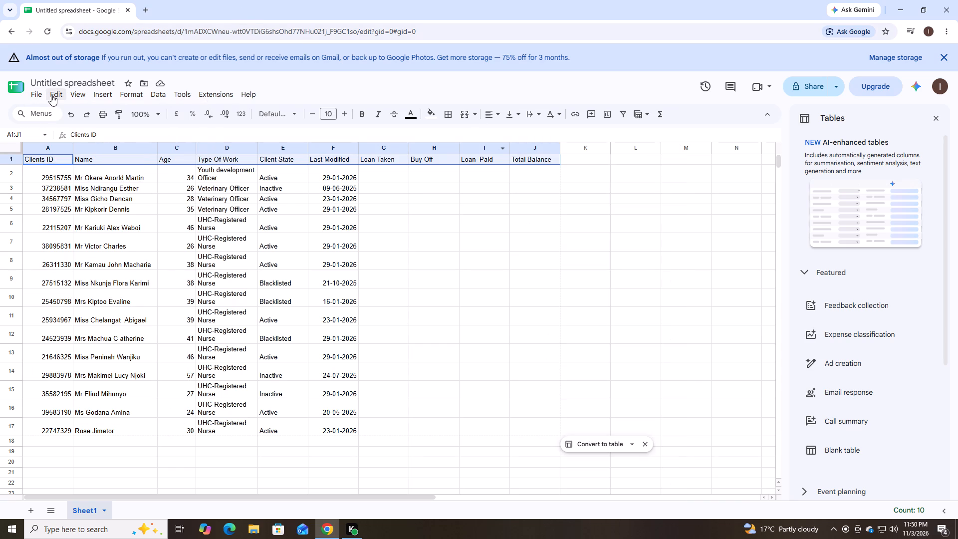
left_click(51, 95)
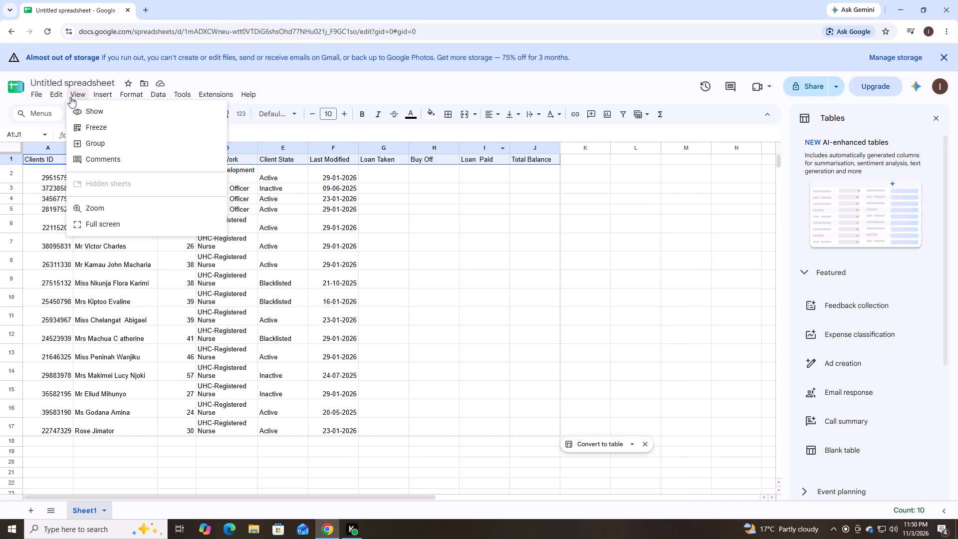
left_click(78, 92)
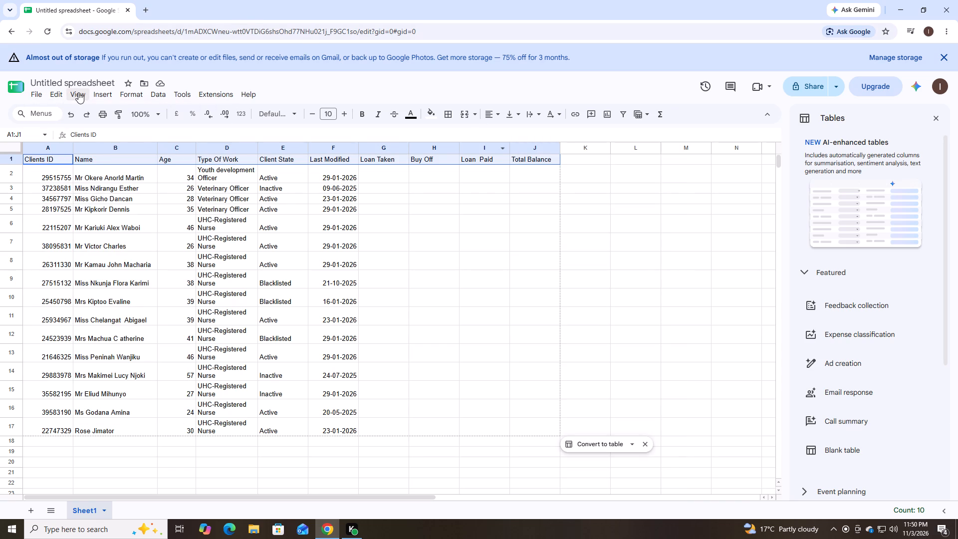
left_click(436, 115)
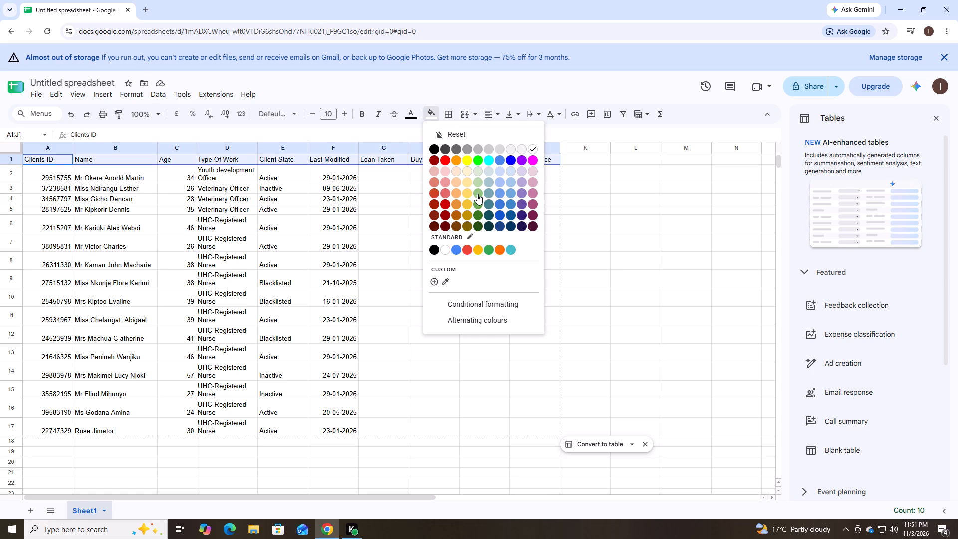
left_click(487, 162)
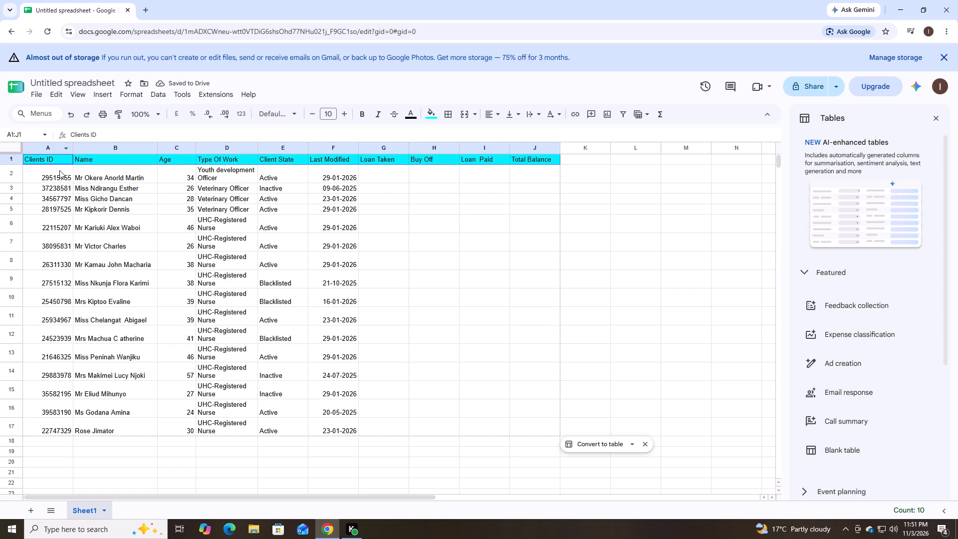
Fill the Clients ID data cells A2 to A17 with a very light grey.
left_click_drag(59, 170, 68, 214)
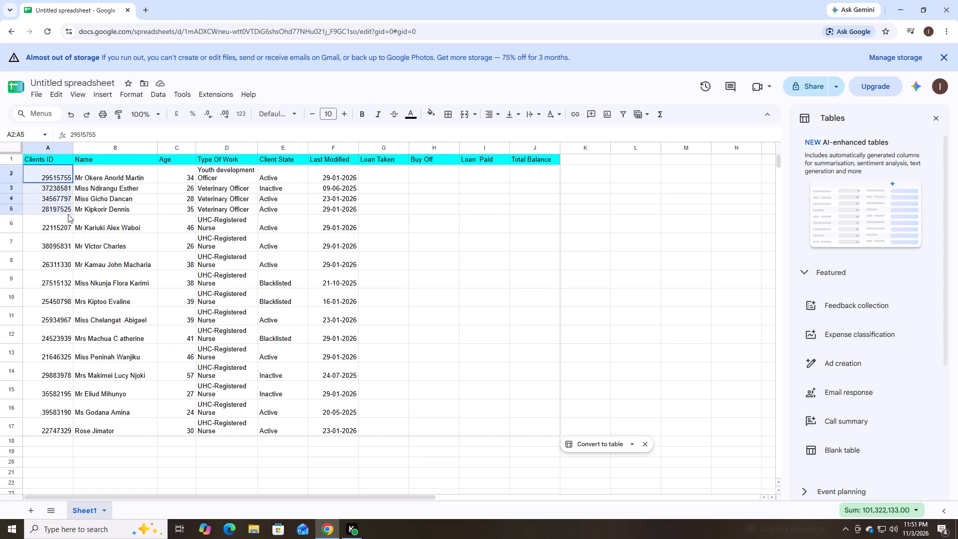
left_click_drag(68, 214, 69, 286)
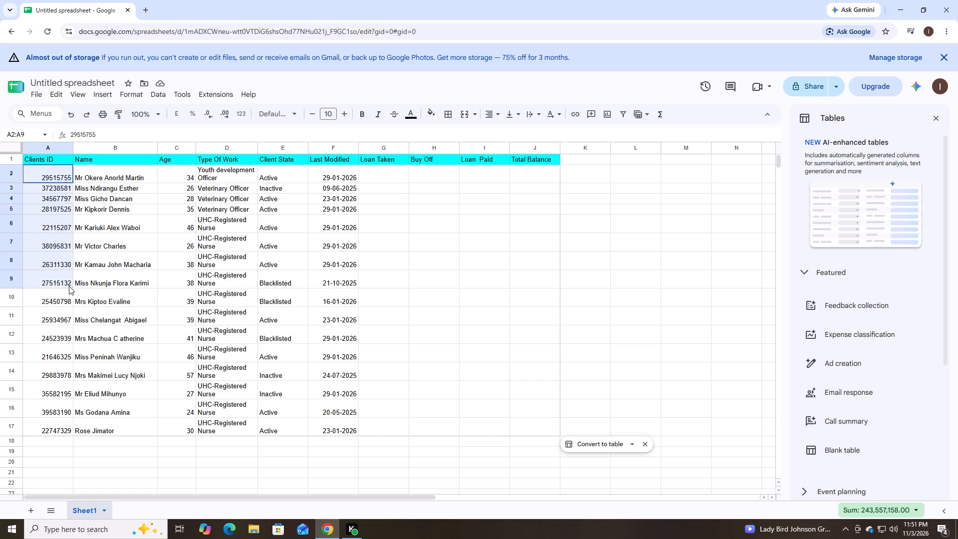
left_click_drag(69, 286, 50, 409)
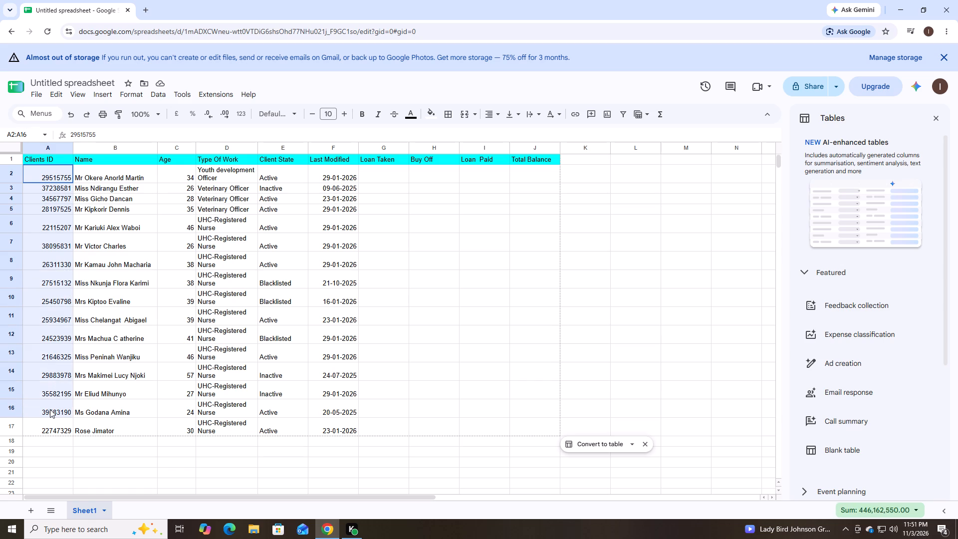
left_click_drag(50, 409, 49, 423)
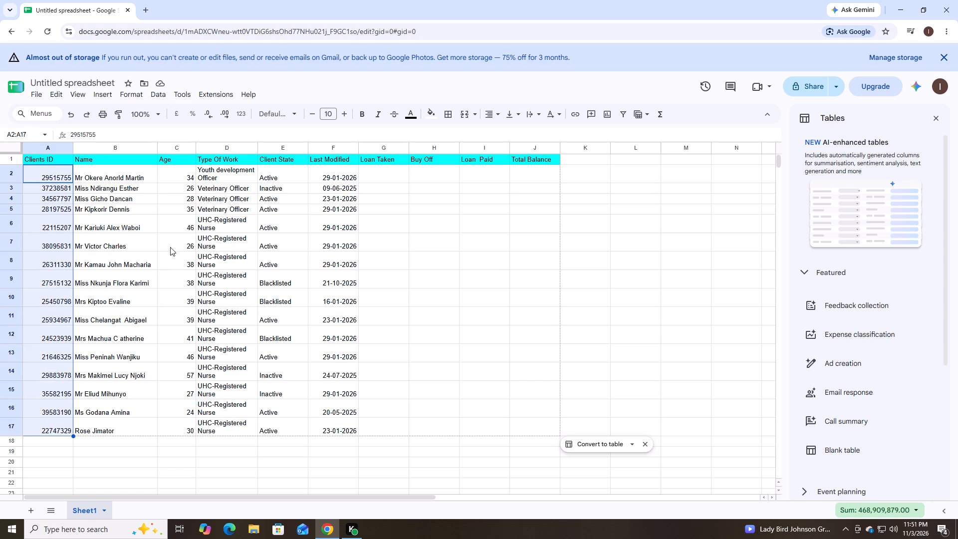
left_click(436, 115)
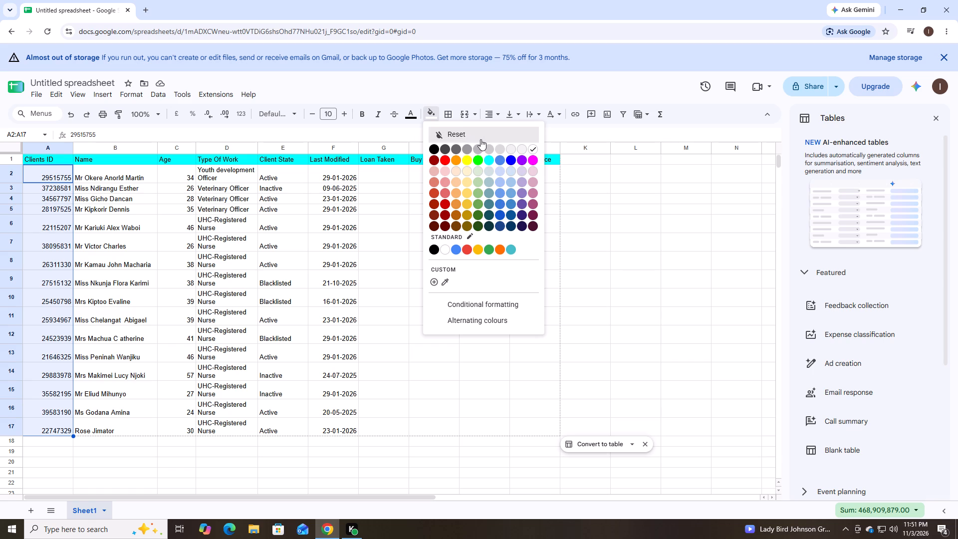
left_click(510, 151)
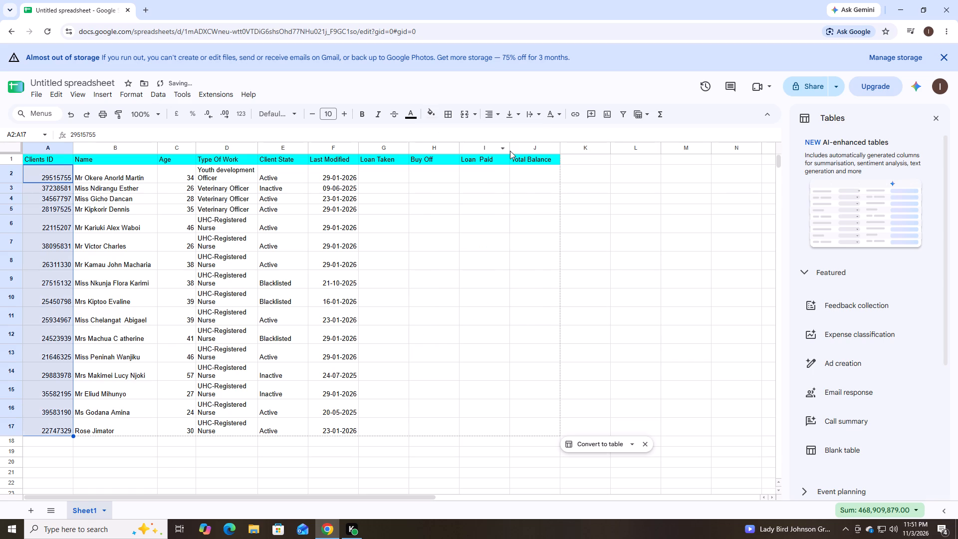
left_click(148, 198)
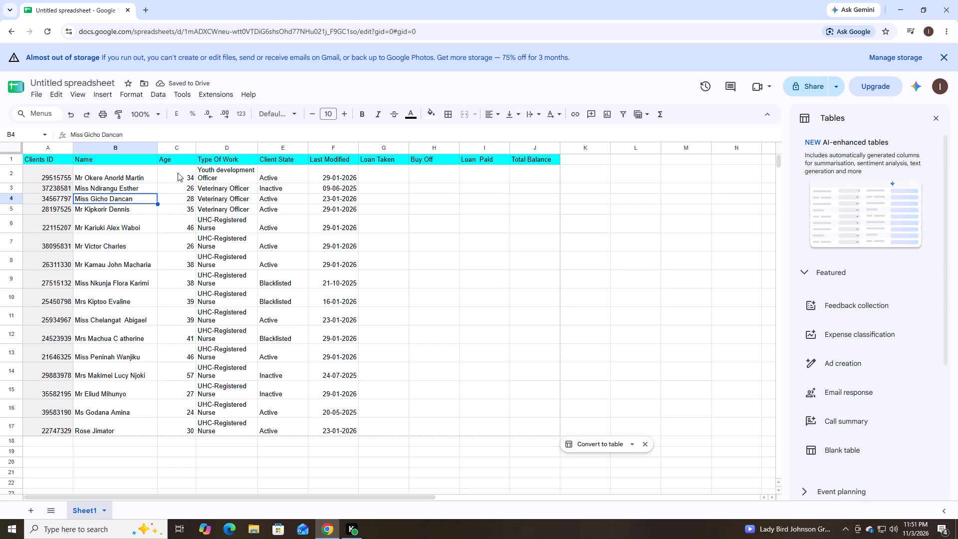
Fill the Age data cells C2 to C17 with yellow.
left_click_drag(185, 167, 186, 188)
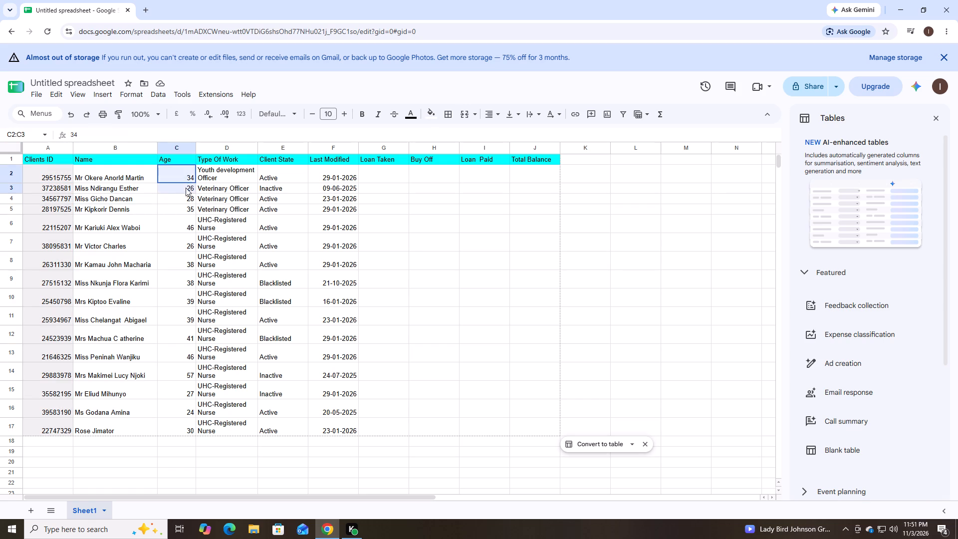
left_click_drag(186, 188, 187, 287)
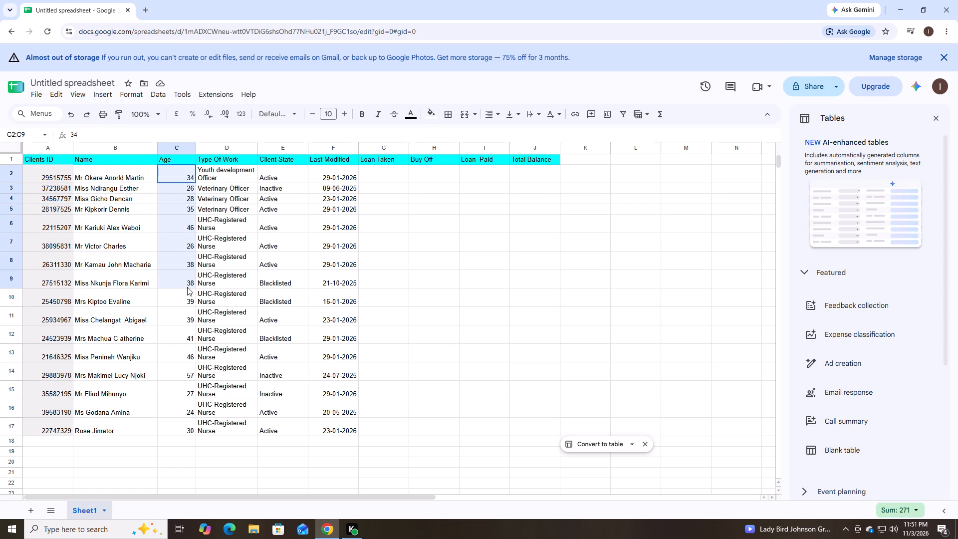
left_click_drag(187, 287, 189, 415)
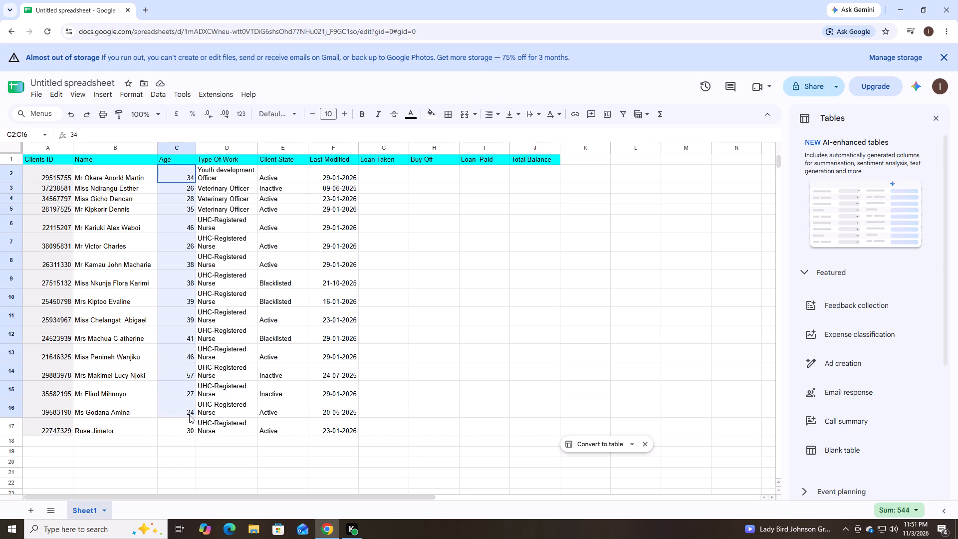
left_click_drag(189, 415, 188, 420)
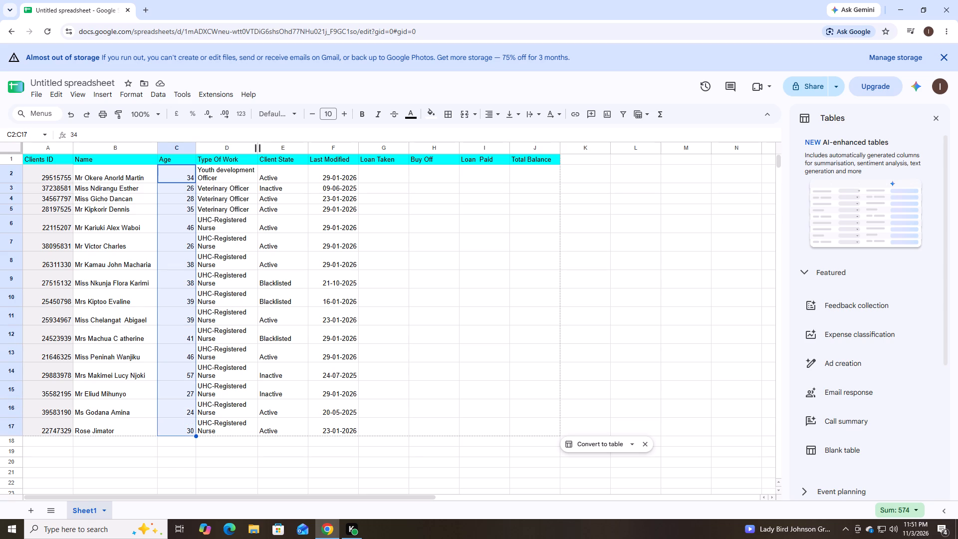
left_click(434, 115)
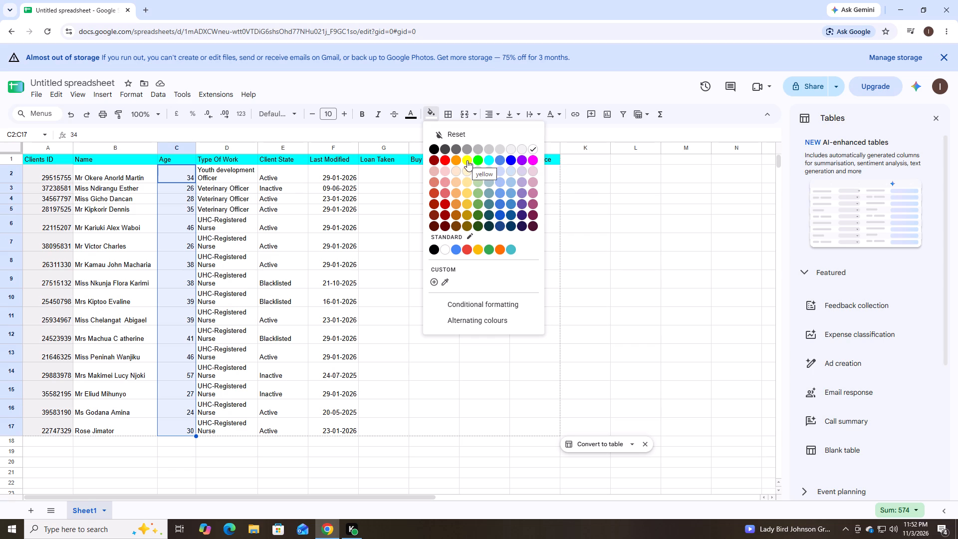
left_click(467, 160)
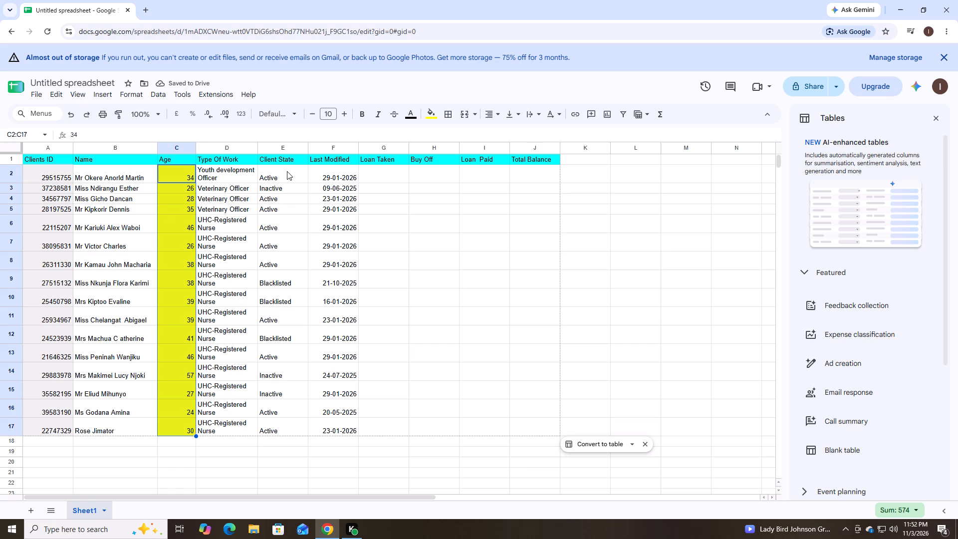
Fill the Client State data cells E2 to E17 with a light green.
left_click_drag(287, 171, 293, 224)
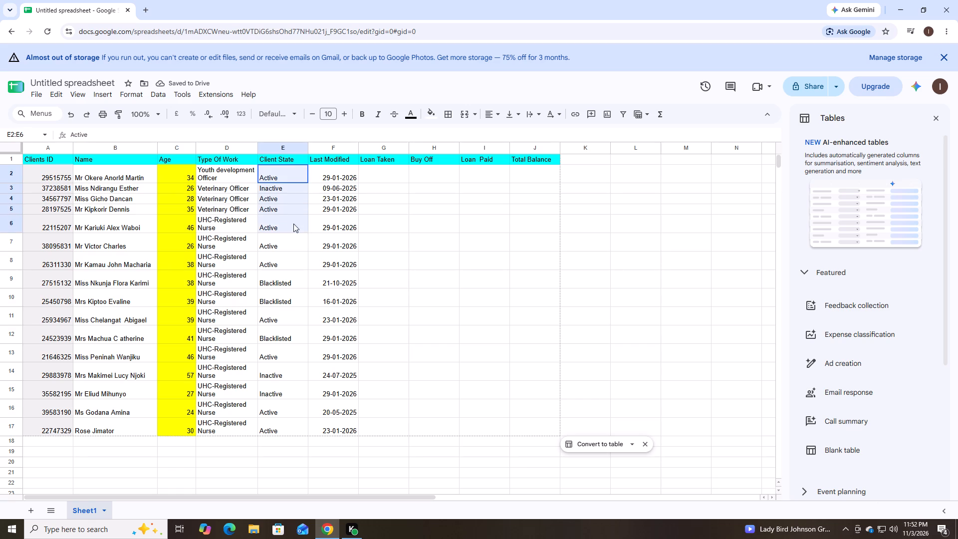
left_click_drag(293, 224, 296, 405)
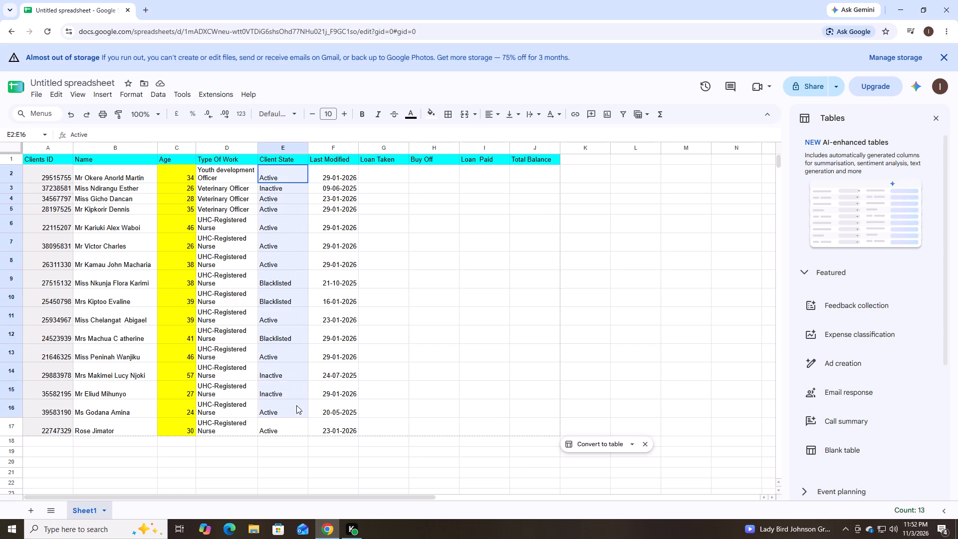
left_click_drag(296, 405, 291, 423)
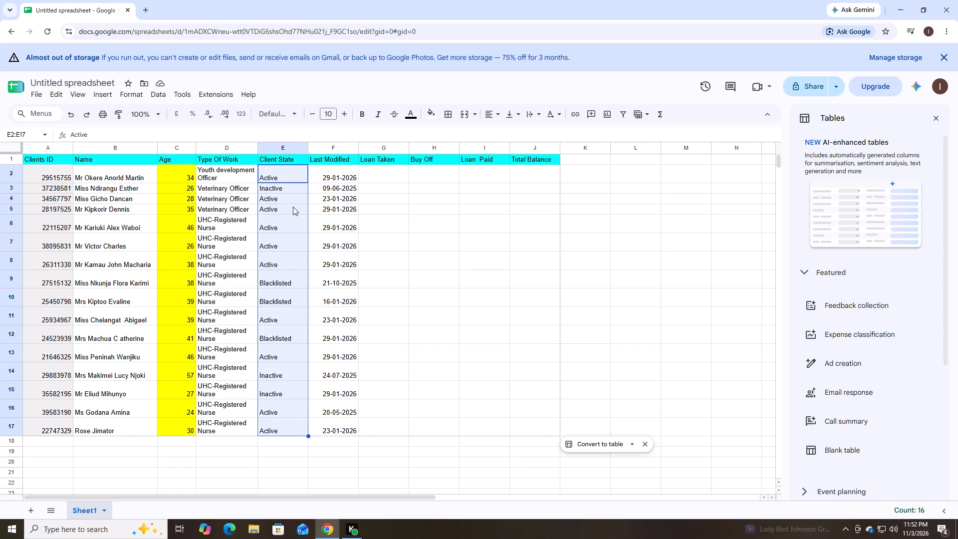
left_click(433, 116)
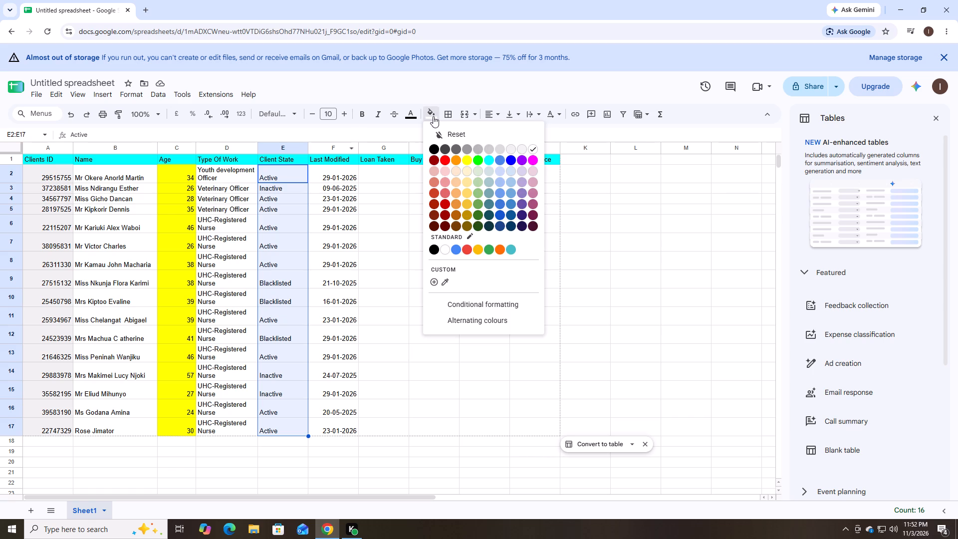
left_click(479, 194)
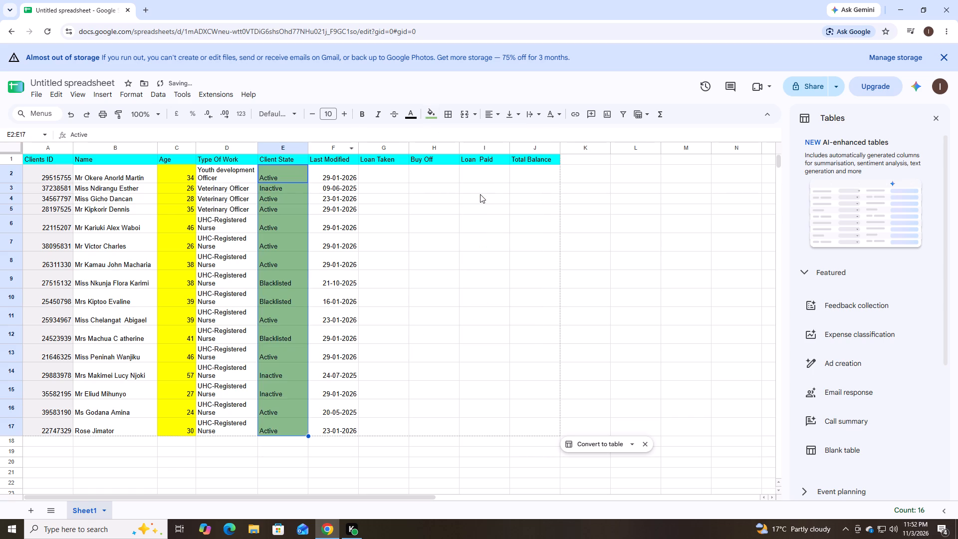
left_click(392, 175)
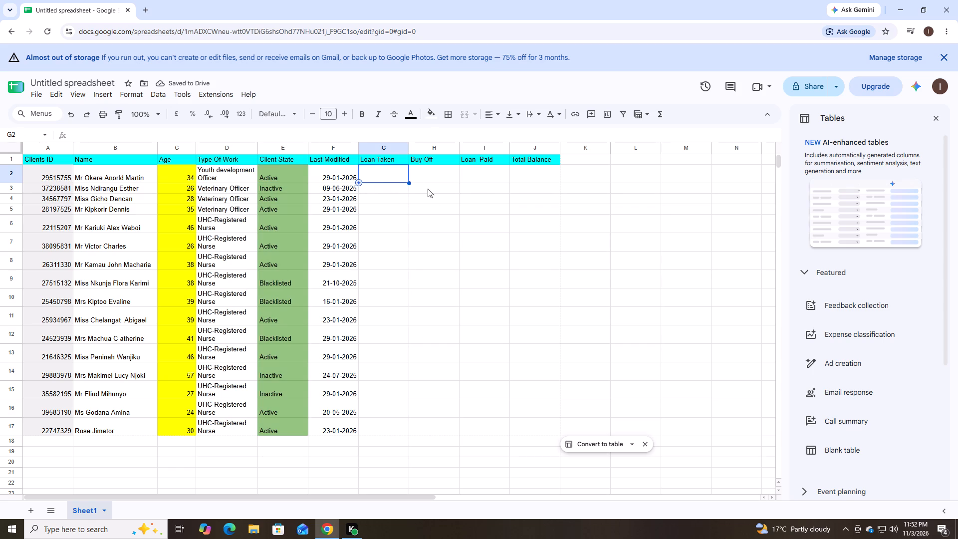